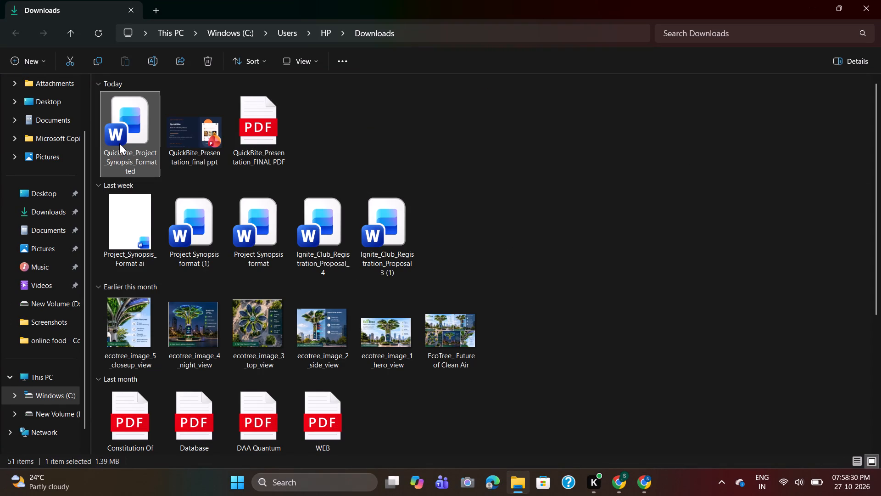
Open the QuickBite_Project_Synopsis_Formatted Word document from the Downloads folder and enable editing.
double_click(119, 143)
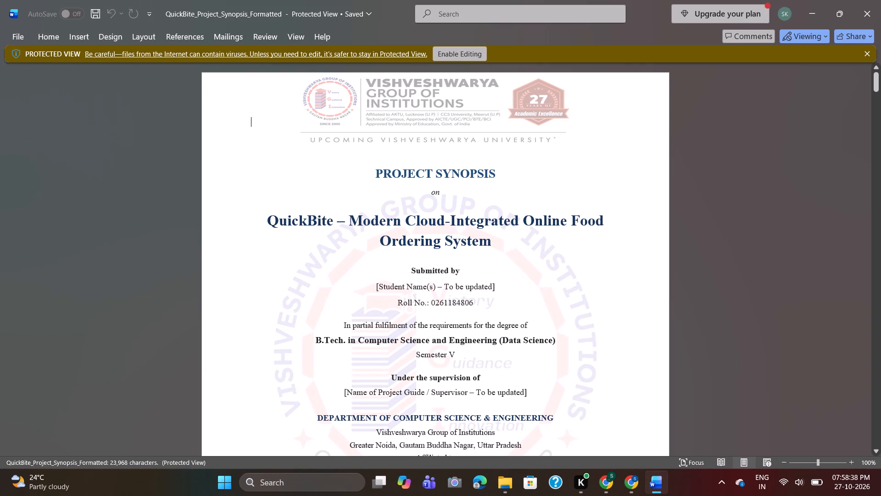
click(451, 53)
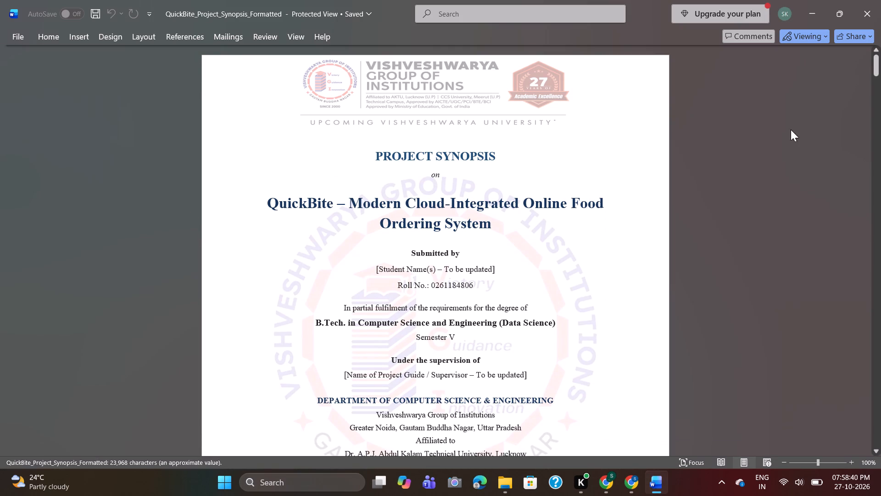
drag(880, 139, 880, 144)
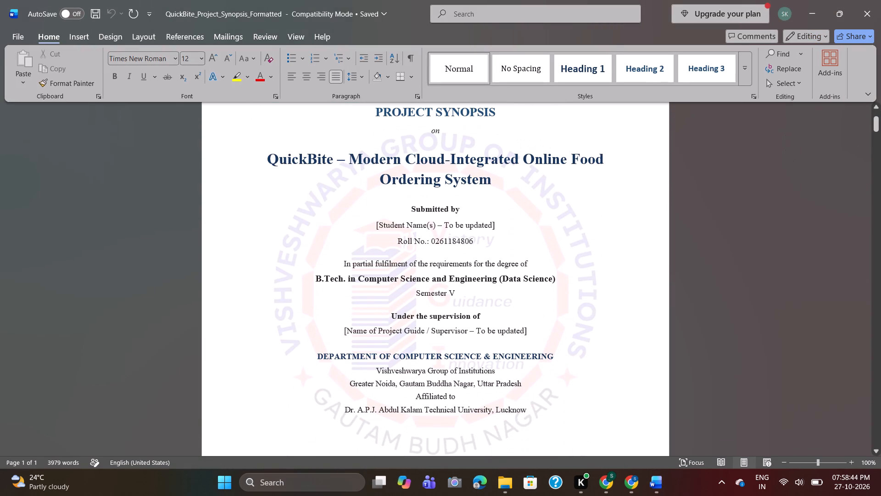
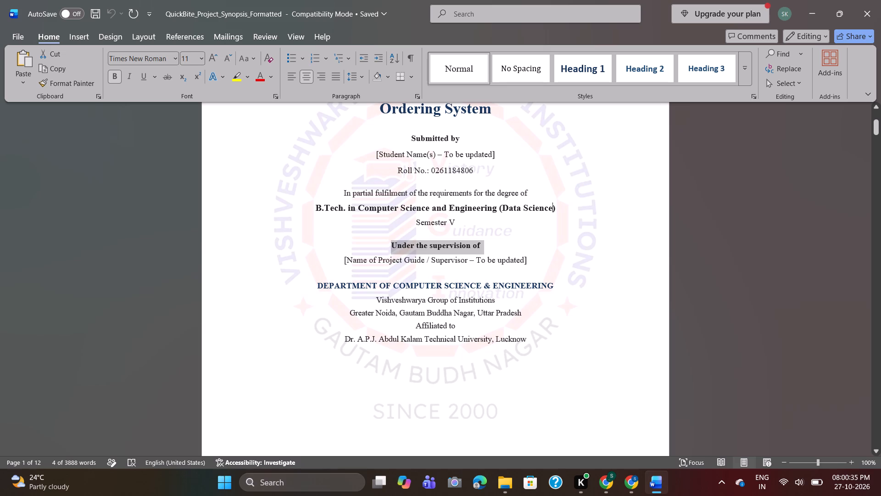
Delete "(Data Science)" from the end of the B.Tech. degree line on the cover page.
click(567, 211)
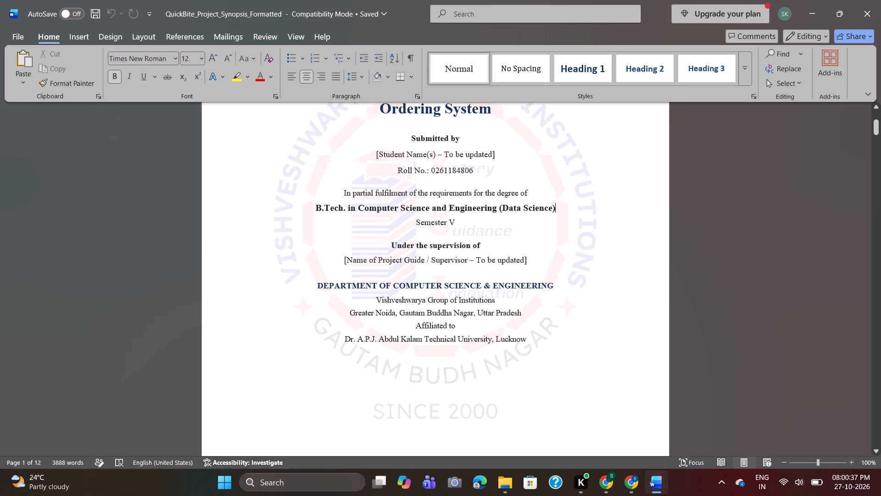
key(BackSpace)
key(BackSpace)
key(BackSpace)
key(BackSpace)
key(BackSpace)
key(BackSpace)
key(BackSpace)
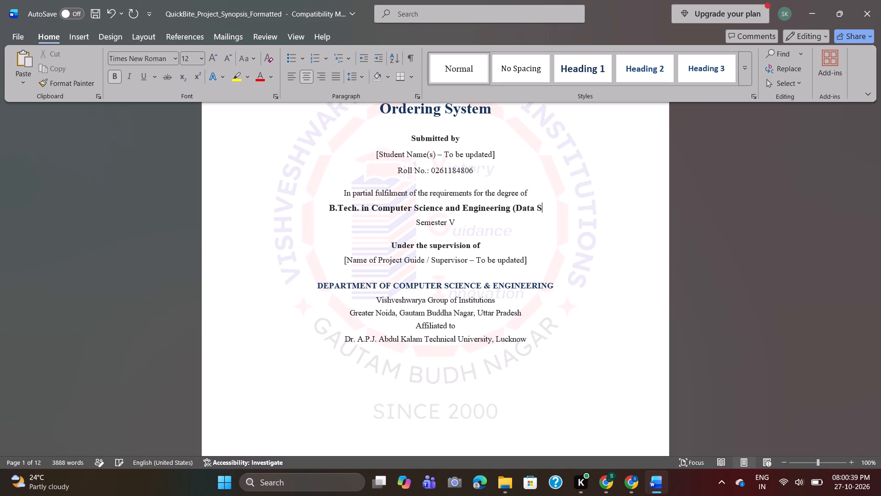
key(BackSpace)
key(BackSpace)
key(BackSpace)
key(BackSpace)
key(BackSpace)
key(BackSpace)
key(BackSpace)
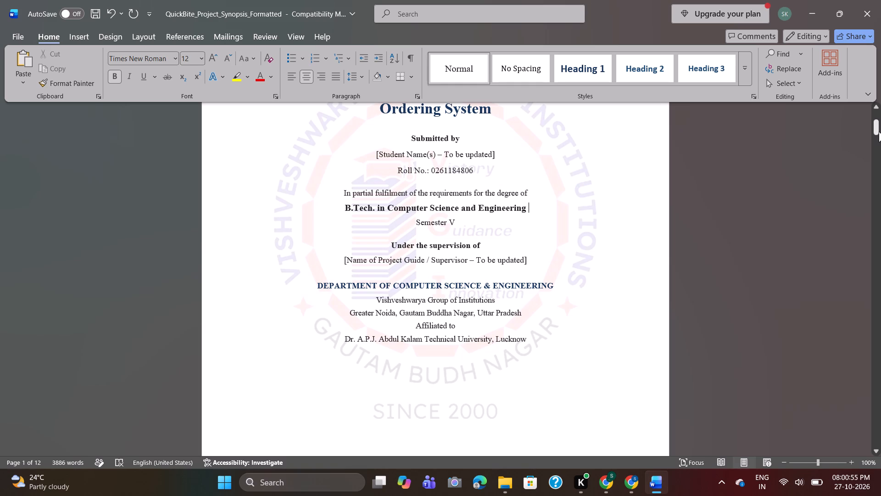
Replace the "To be updated" placeholder on the Student Name(s) line with the student's name.
drag(879, 131, 879, 127)
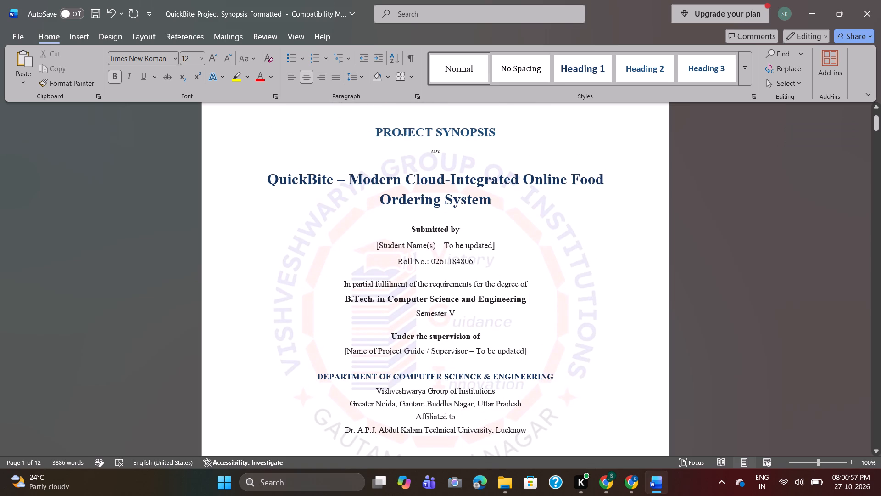
click(494, 244)
key(Left)
key(BackSpace)
key(BackSpace)
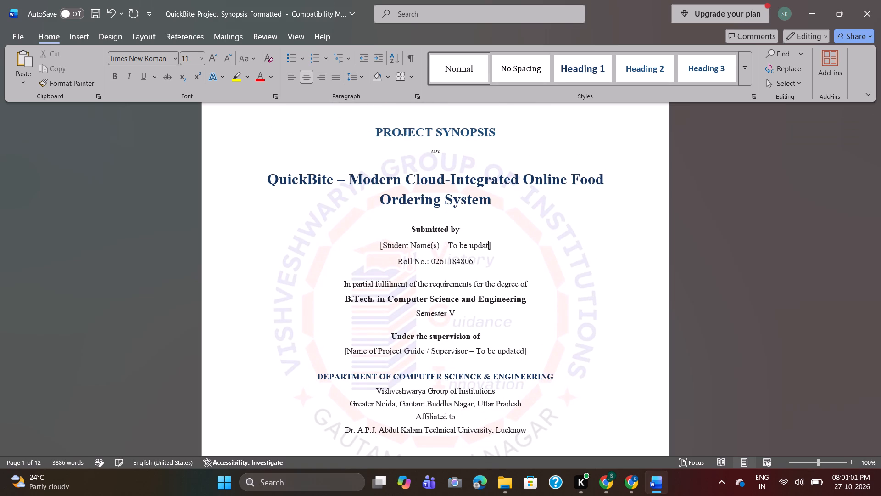
key(BackSpace)
key(BackSpace)
key(BackSpace)
key(BackSpace)
key(BackSpace)
key(BackSpace)
key(BackSpace)
key(BackSpace)
key(BackSpace)
key(BackSpace)
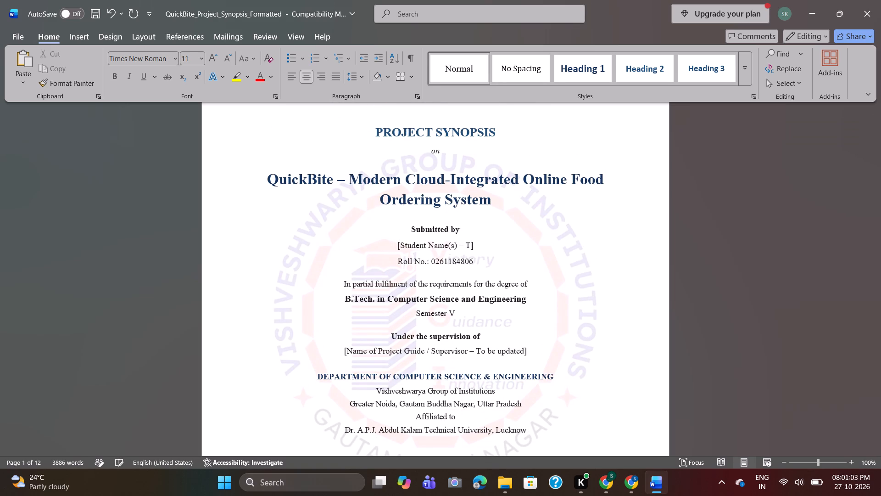
key(BackSpace)
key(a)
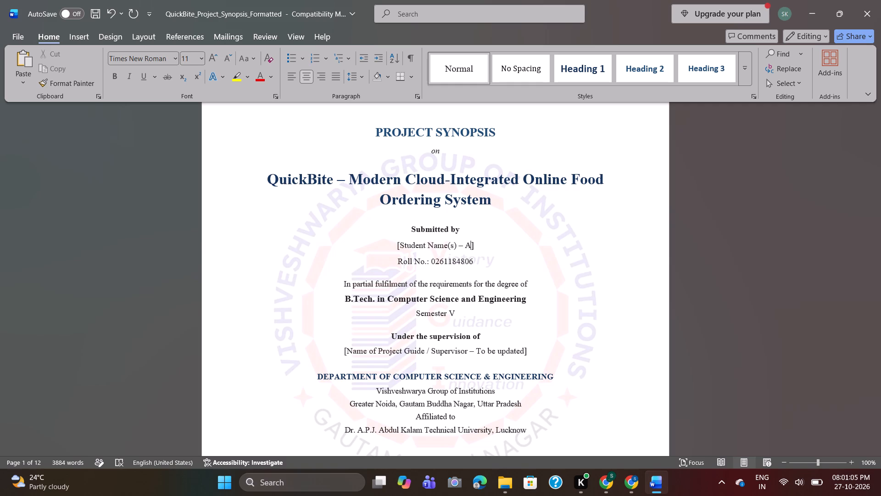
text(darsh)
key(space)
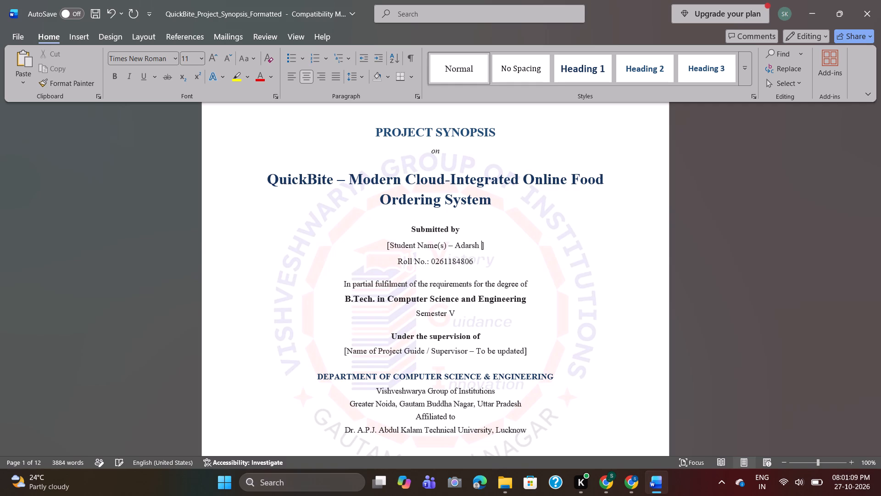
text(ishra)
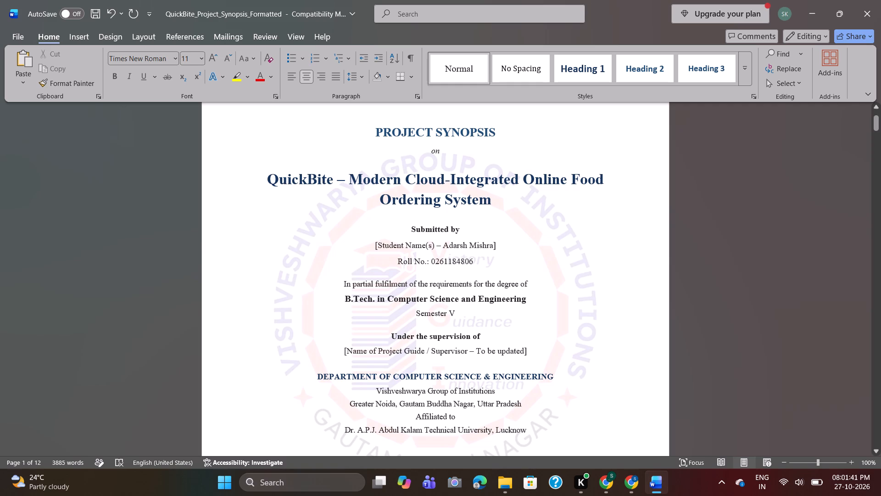
Replace the number after "Roll No.:" under Submitted by with the new roll number.
click(478, 262)
key(BackSpace)
key(BackSpace)
key(BackSpace)
key(BackSpace)
key(BackSpace)
key(BackSpace)
key(BackSpace)
key(BackSpace)
key(BackSpace)
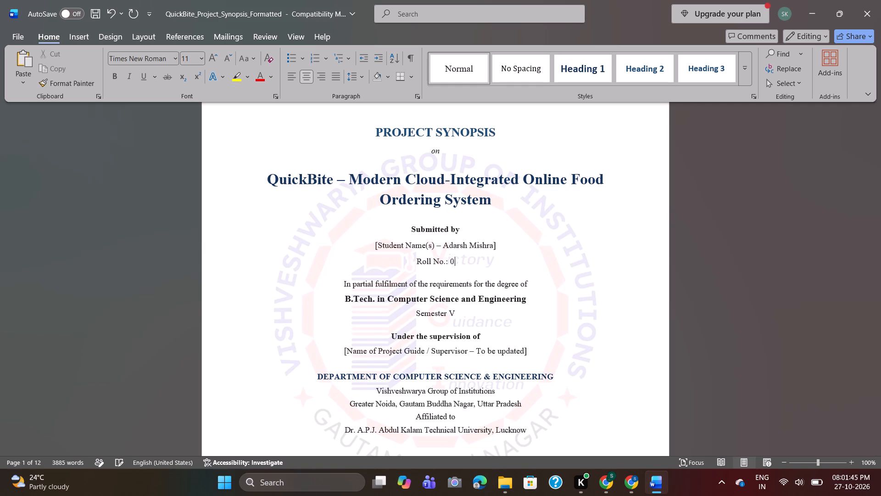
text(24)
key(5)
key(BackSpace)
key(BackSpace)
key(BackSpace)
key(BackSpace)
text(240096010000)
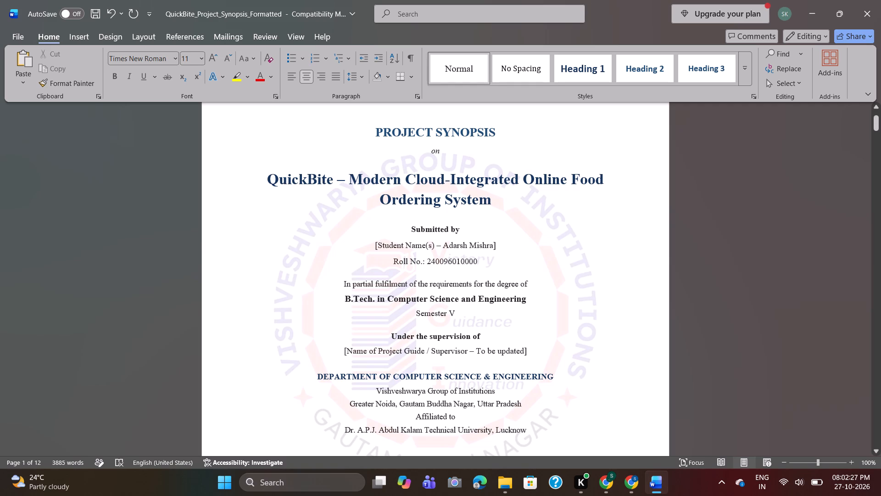
Delete the student's name after the dash on the Student Name(s) line, keeping the label and brackets.
click(494, 247)
key(BackSpace)
key(BackSpace)
key(BackSpace)
key(BackSpace)
key(BackSpace)
key(BackSpace)
key(BackSpace)
key(BackSpace)
key(BackSpace)
key(BackSpace)
key(BackSpace)
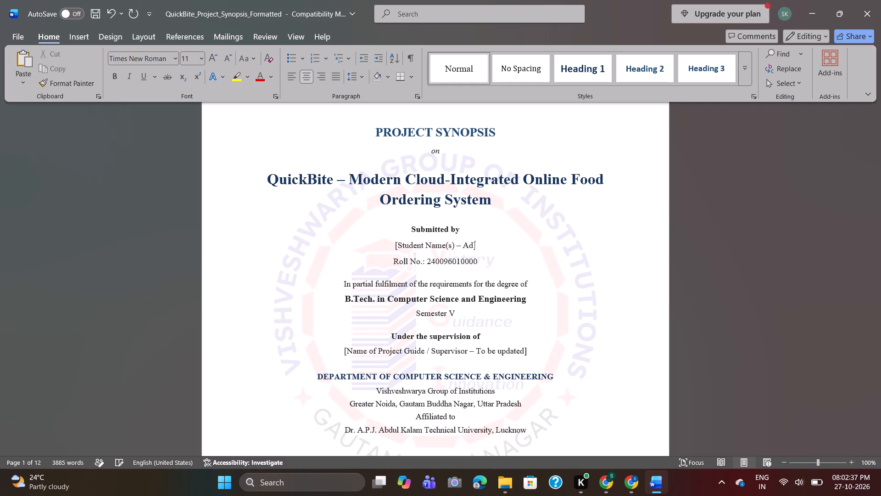
key(BackSpace)
key(BackSpace)
key(BackSpace)
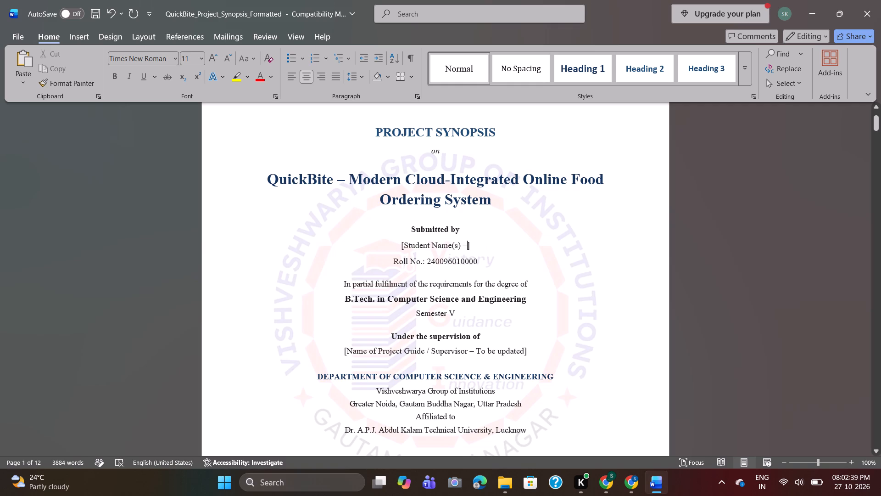
Copy the "Roll No" label from the roll number line to the end of the Student Name(s) line.
drag(390, 263, 427, 262)
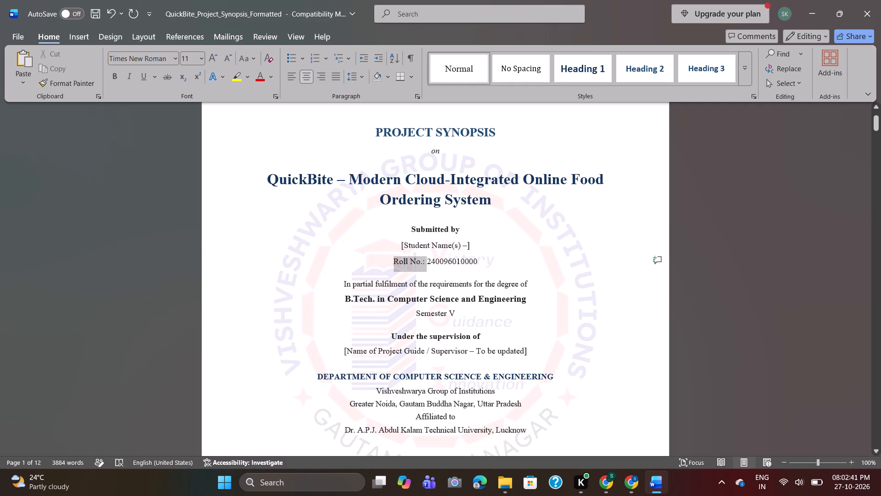
drag(427, 262, 419, 261)
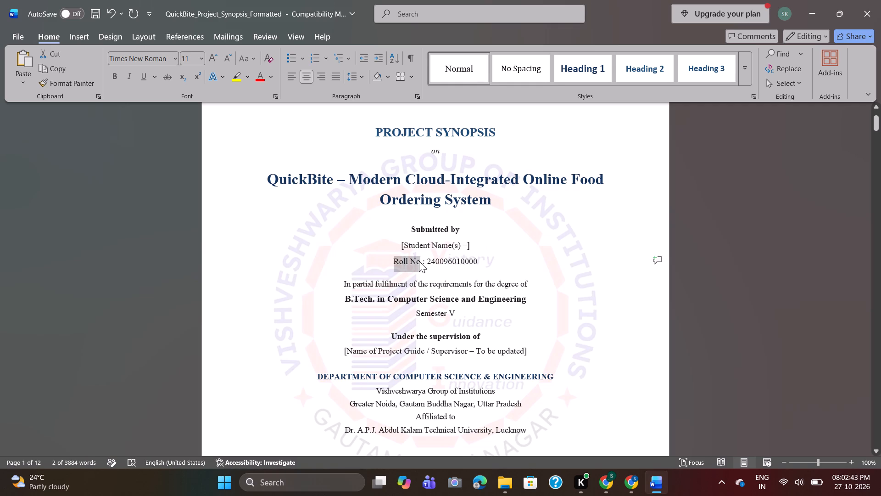
click(423, 261)
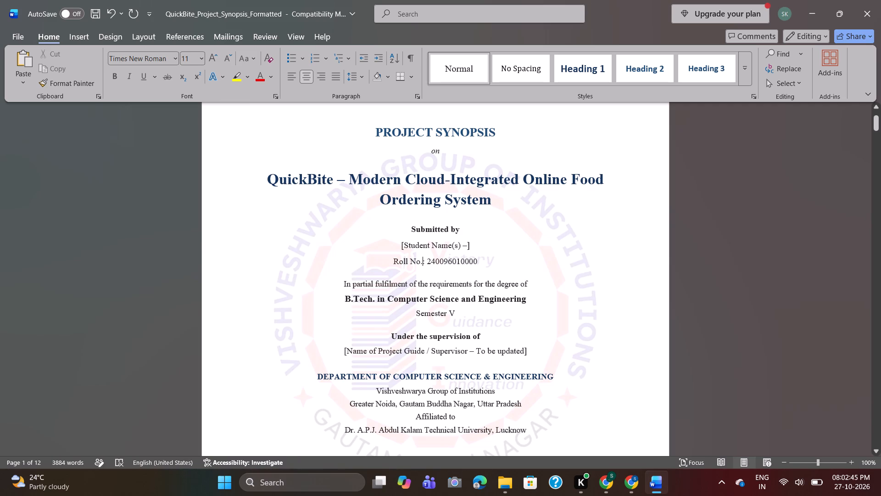
drag(419, 261, 390, 263)
drag(390, 263, 390, 263)
key(ctrl+c)
click(605, 278)
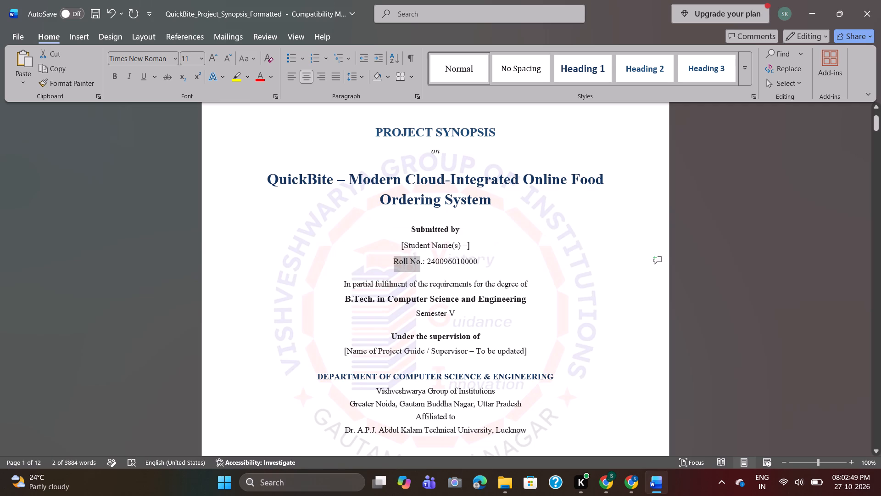
click(479, 247)
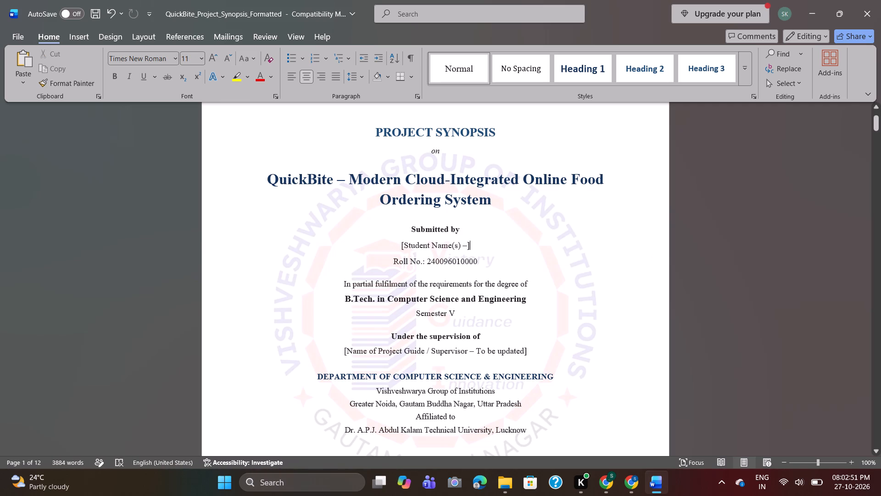
key(ctrl+v)
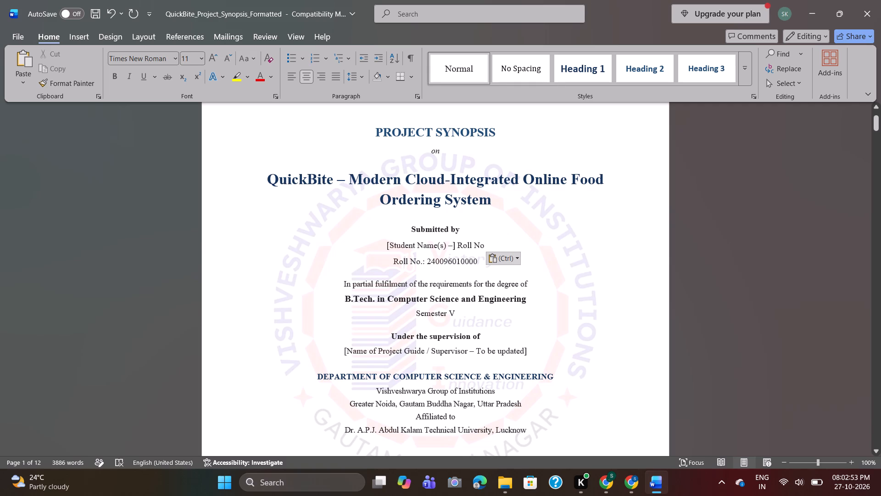
Remove the square brackets around "Student Name(s) –" and add three spaces before the dash.
click(455, 247)
key(BackSpace)
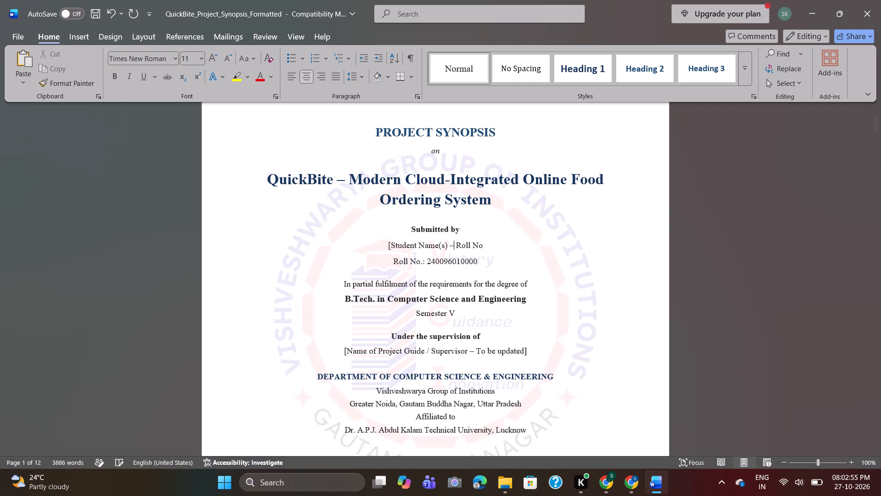
click(392, 244)
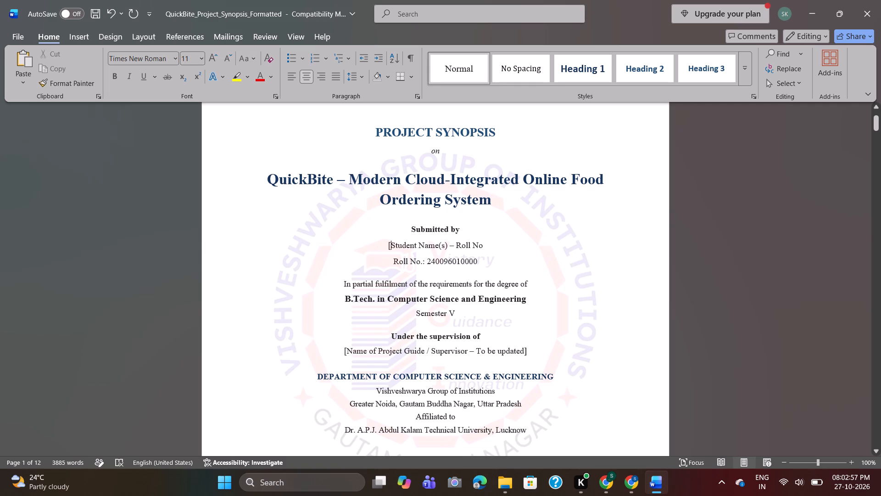
key(BackSpace)
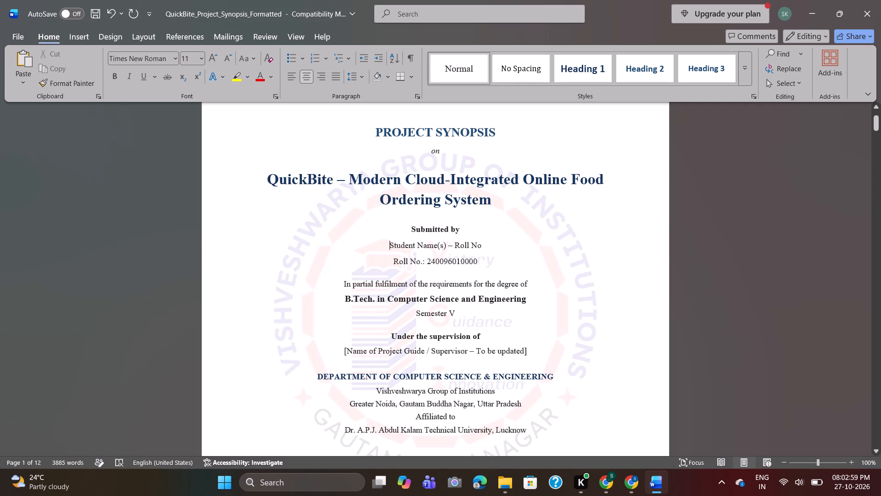
click(447, 247)
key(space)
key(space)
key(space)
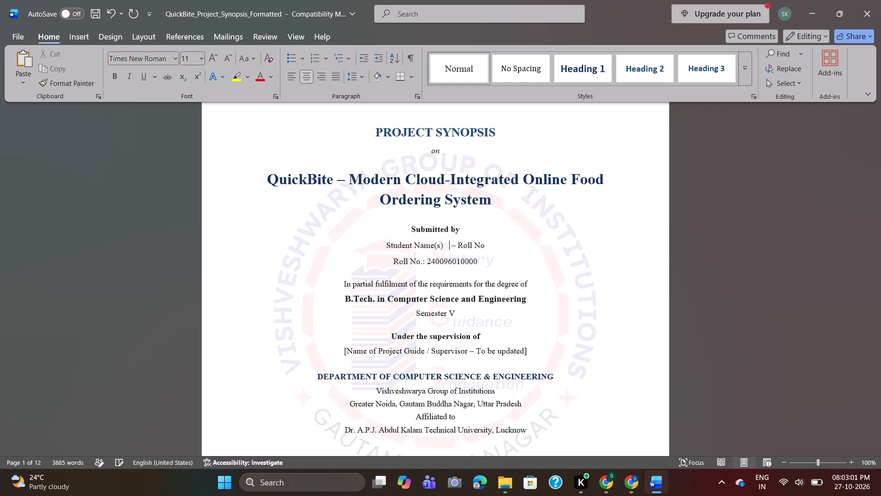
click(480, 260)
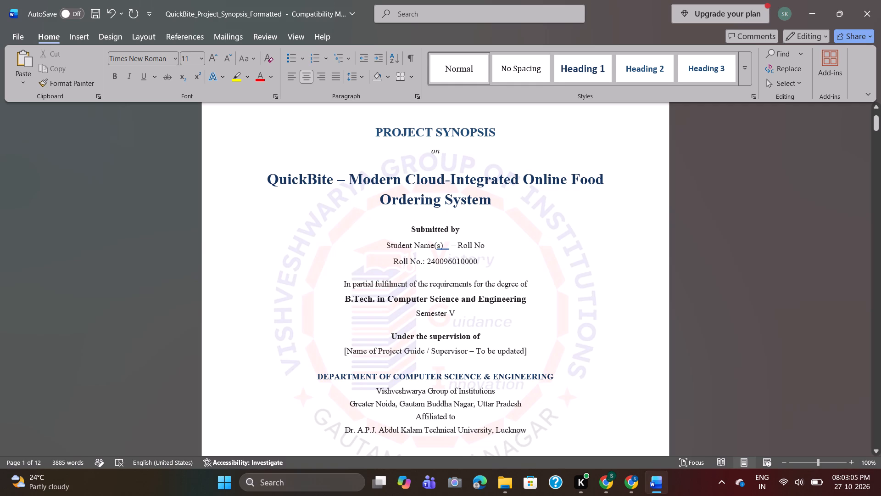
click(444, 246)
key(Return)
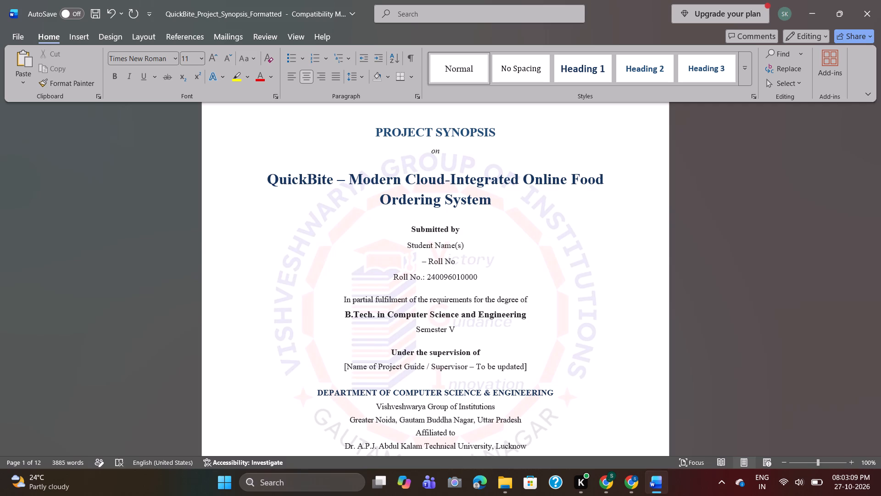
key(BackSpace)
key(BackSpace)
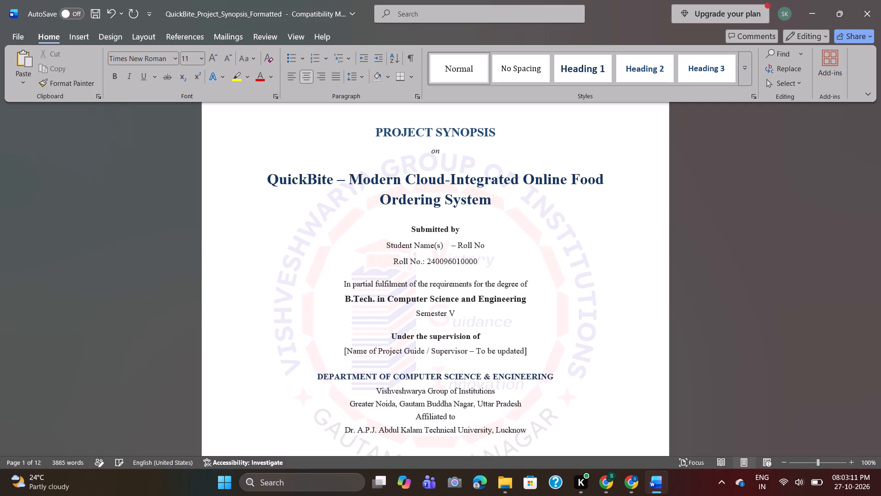
Insert an empty line between the "Student Name(s) – Roll No" line and the roll number line.
click(490, 246)
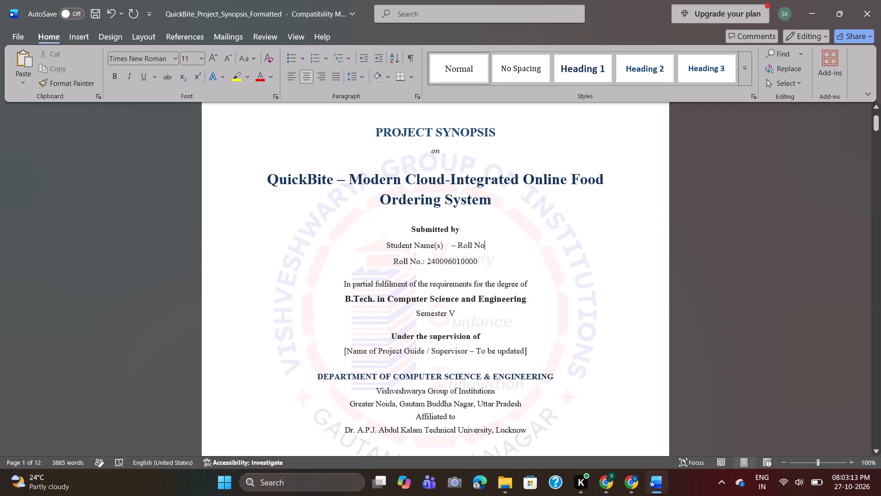
key(Return)
click(390, 259)
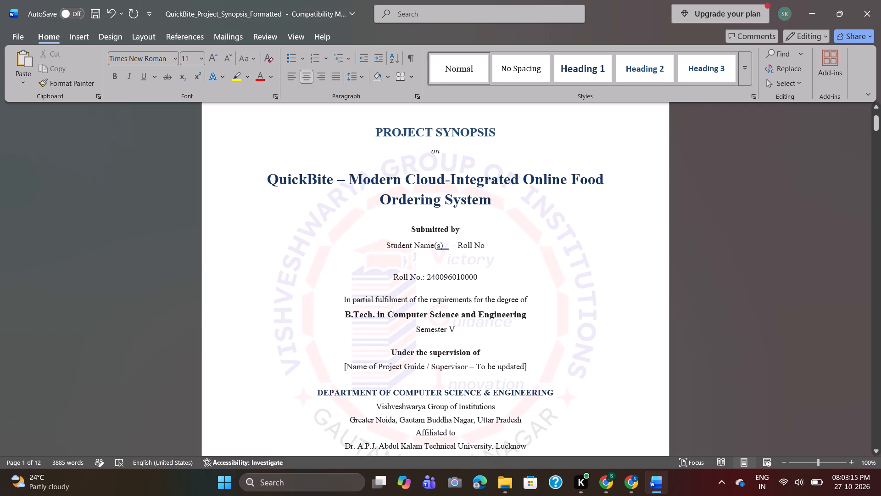
Enter the first student's full name on the empty line below the Student Name(s) heading line, followed by three spaces.
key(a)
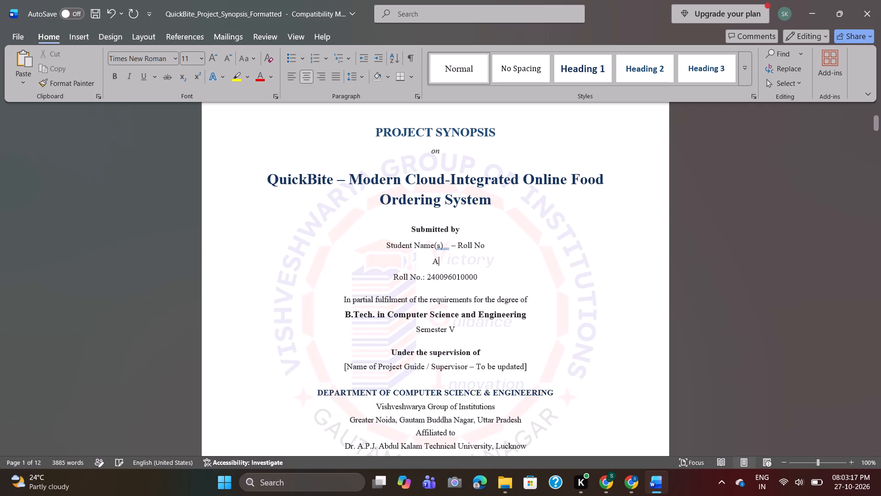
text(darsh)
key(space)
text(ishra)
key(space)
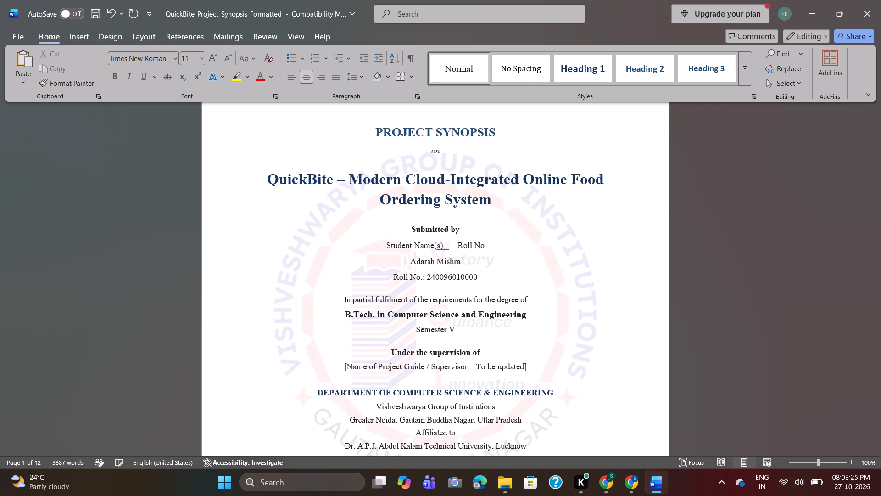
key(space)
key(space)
Replace the dash and its following space between "Student Name(s)" and "Roll No" with three spaces.
click(457, 245)
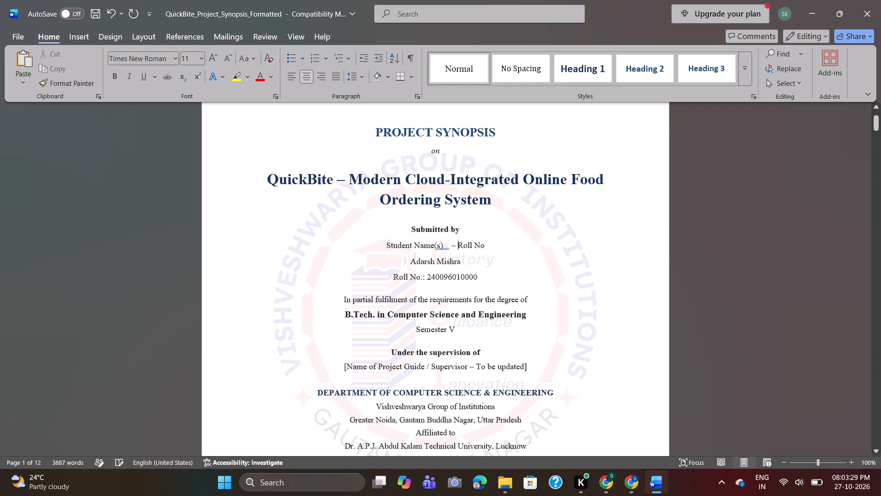
key(BackSpace)
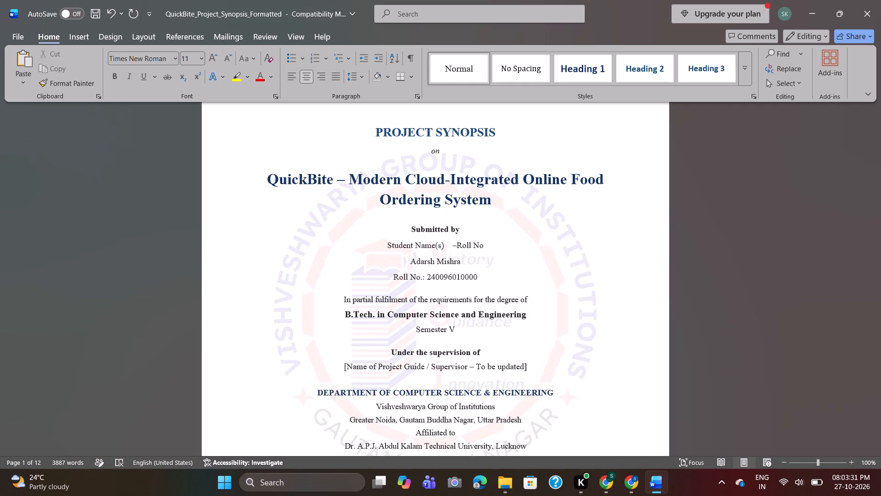
key(BackSpace)
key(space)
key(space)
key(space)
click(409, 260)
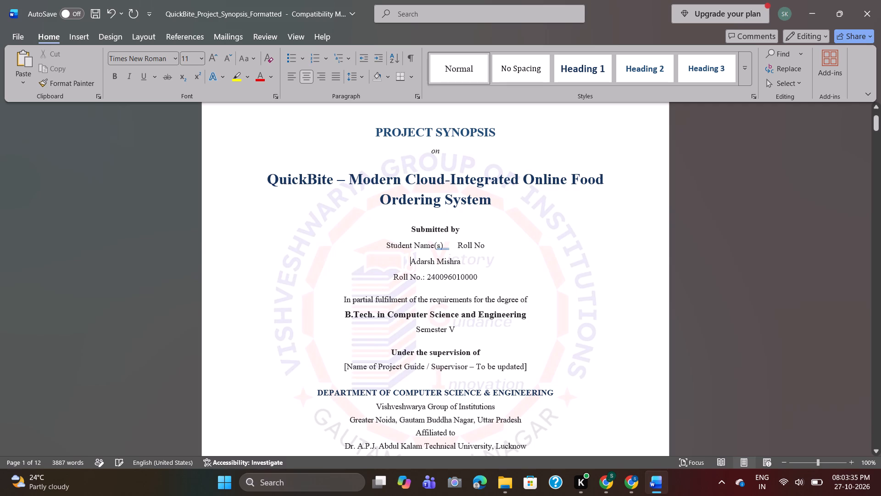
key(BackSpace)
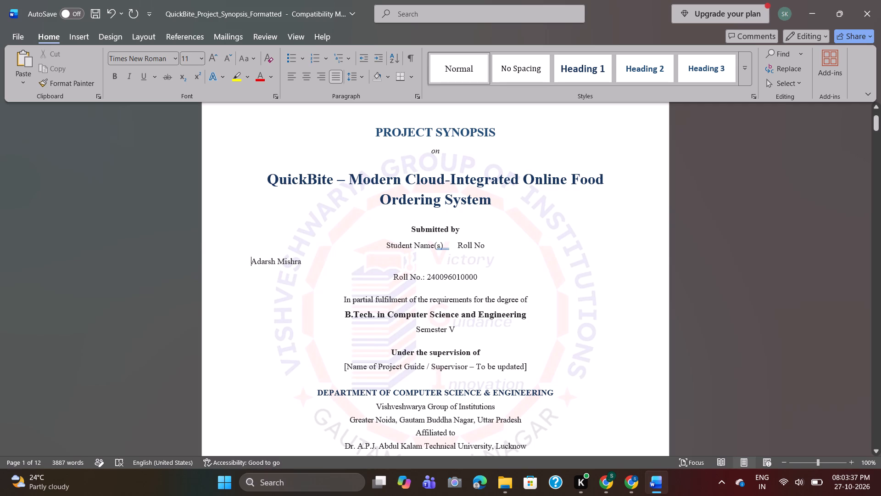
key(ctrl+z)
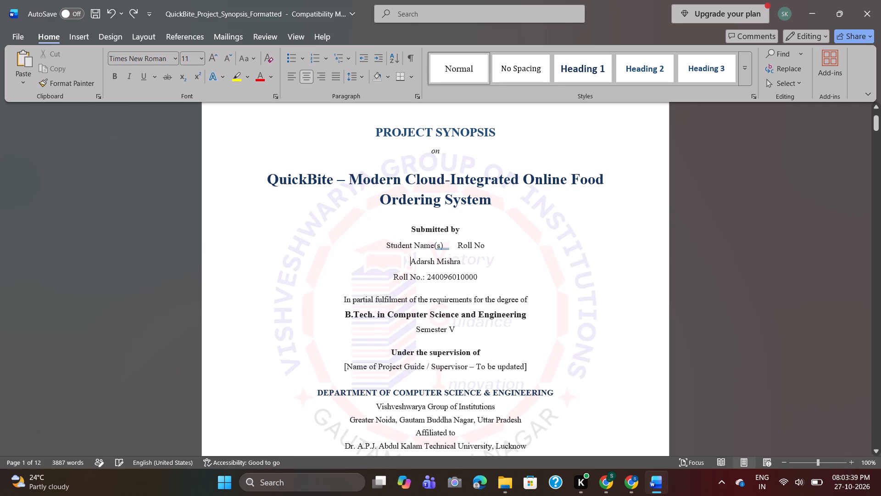
Add three more spaces and the first student's roll number after the name on the first student line.
click(462, 260)
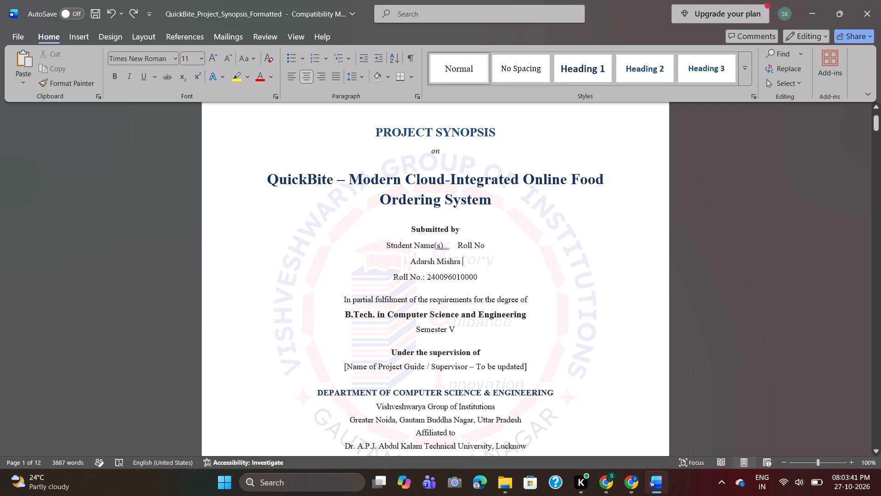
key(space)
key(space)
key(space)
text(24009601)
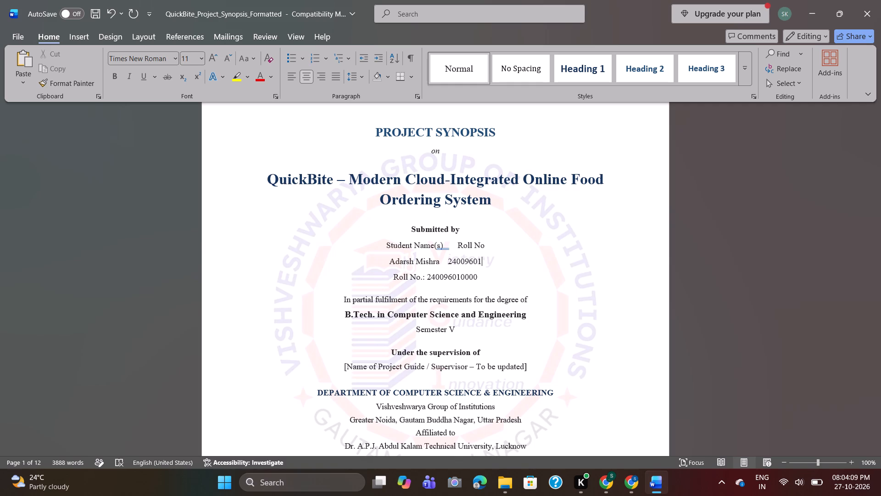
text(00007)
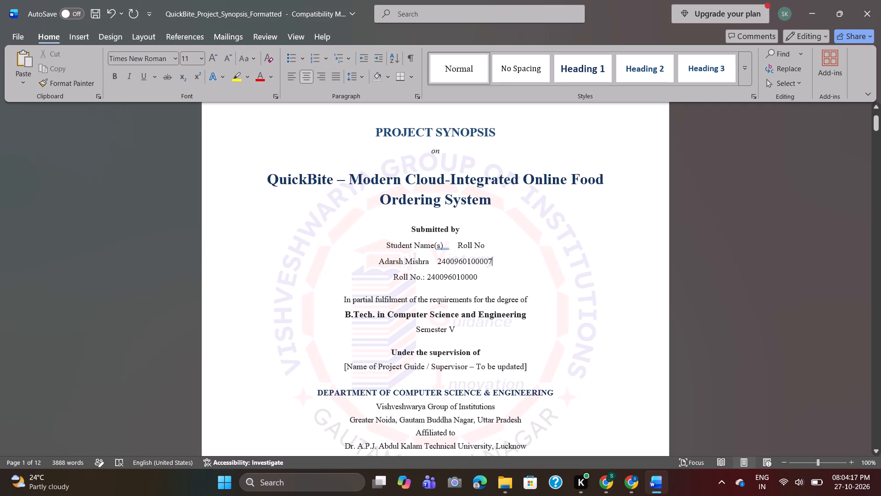
Add a line below the first student with the second student's full name, three spaces and roll number.
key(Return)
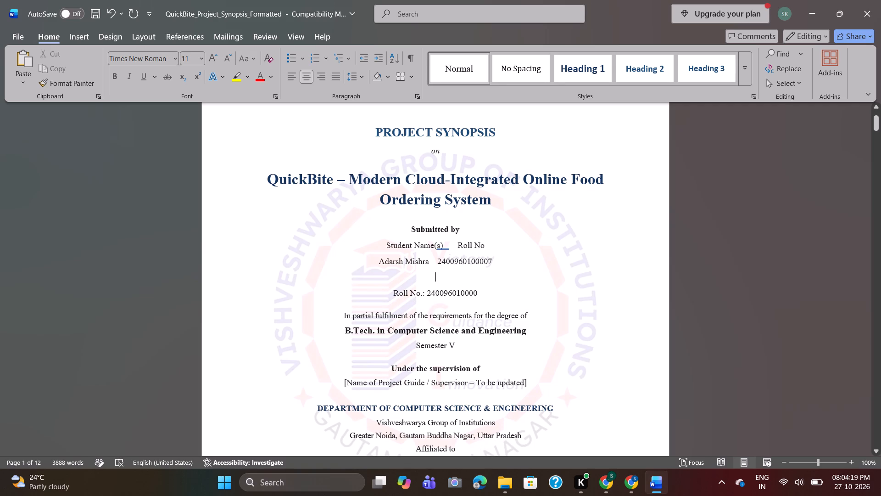
click(878, 126)
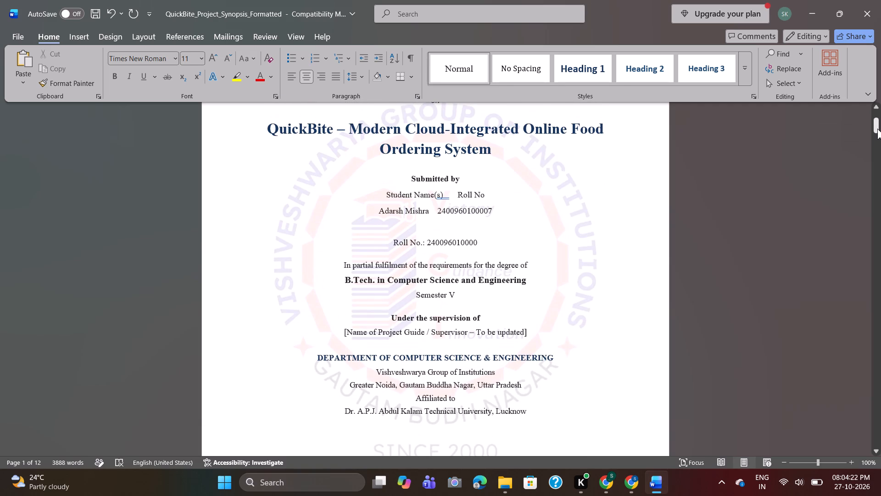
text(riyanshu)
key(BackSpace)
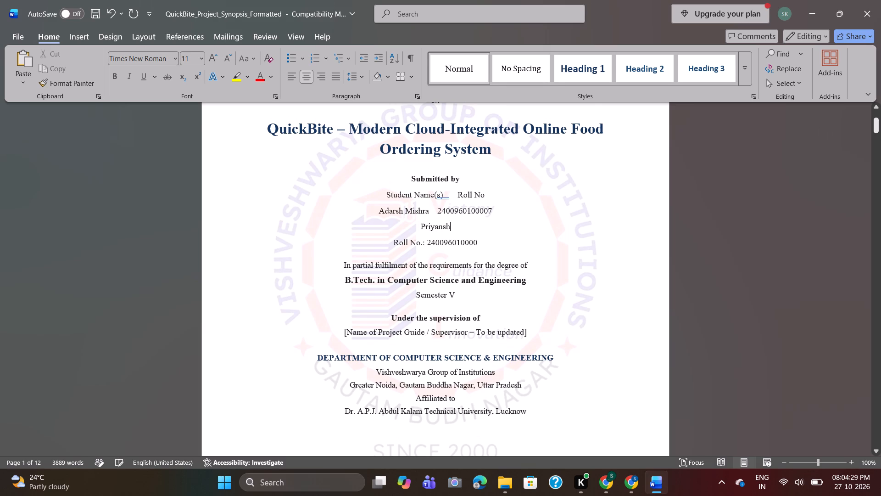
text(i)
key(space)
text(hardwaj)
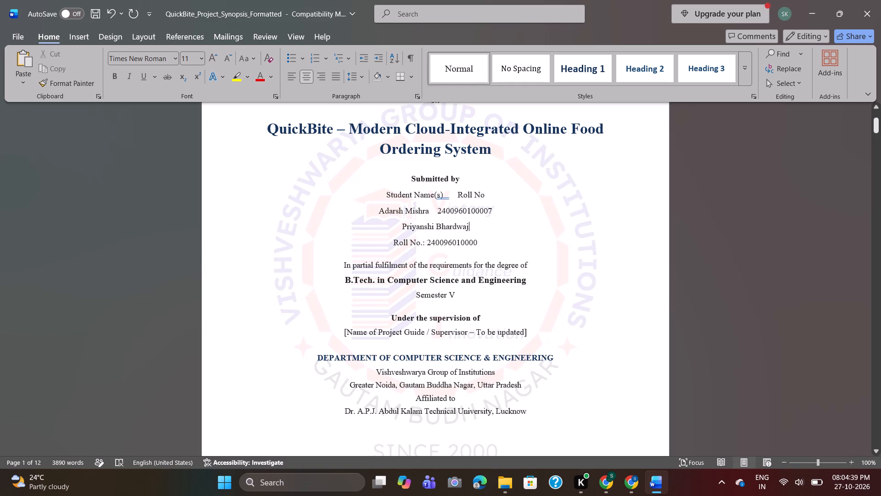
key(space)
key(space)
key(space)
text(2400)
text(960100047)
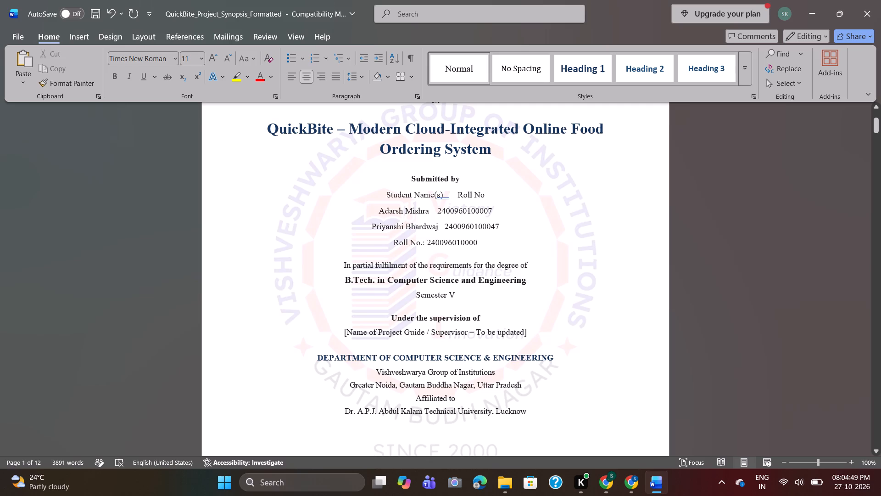
Add a line below the second student with the third student's full name, two spaces and roll number.
click(501, 226)
key(Return)
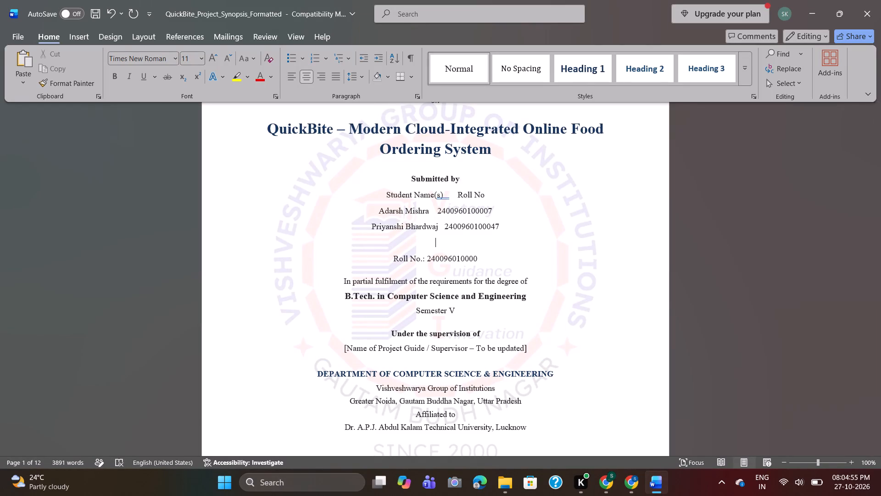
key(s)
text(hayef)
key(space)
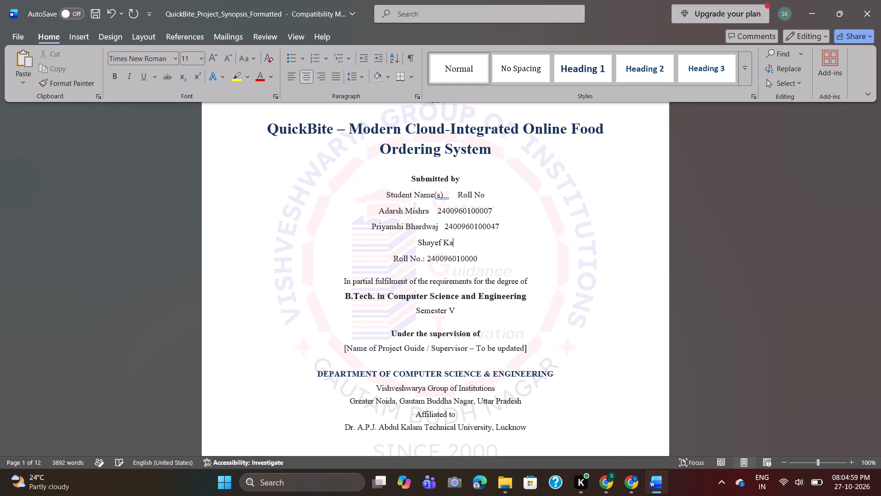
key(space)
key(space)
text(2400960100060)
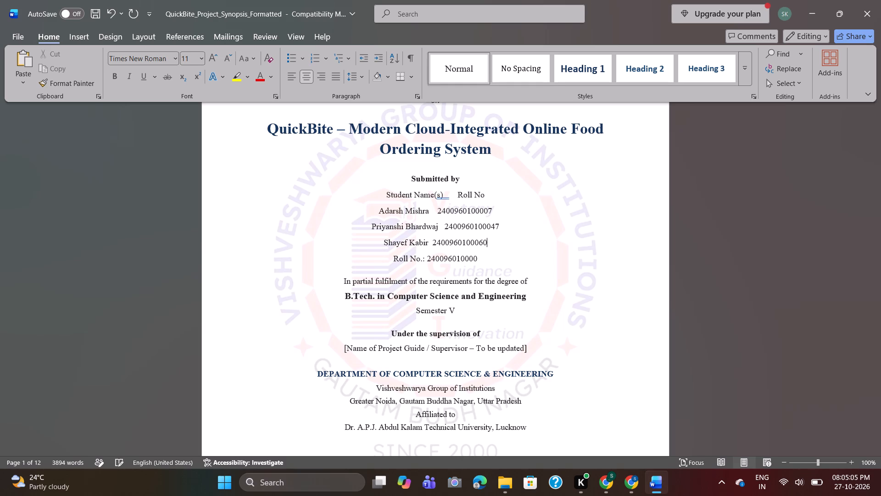
Delete all text of the old "Roll No.:" line below the third student's entry.
click(485, 259)
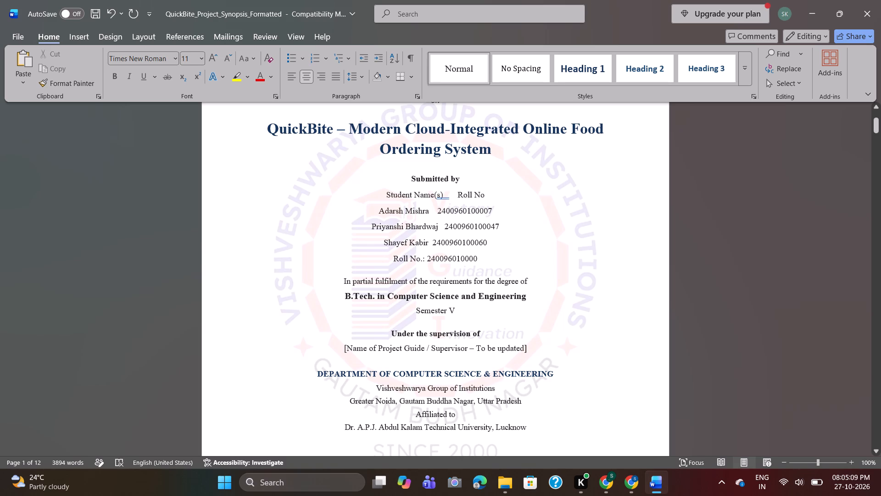
key(BackSpace)
key(BackSpace)
key(BackSpace)
key(BackSpace)
key(BackSpace)
key(BackSpace)
key(BackSpace)
key(BackSpace)
key(BackSpace)
key(BackSpace)
key(BackSpace)
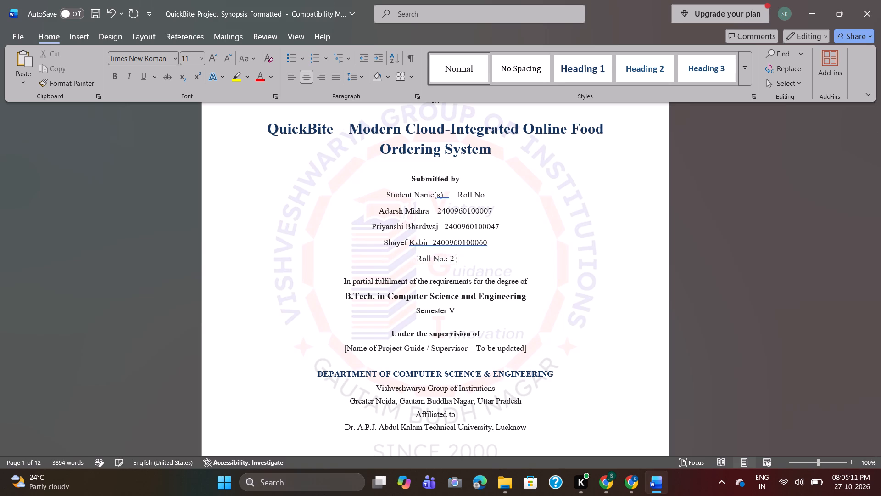
key(BackSpace)
key(BackSpace)
key(BackSpace)
key(BackSpace)
key(BackSpace)
key(BackSpace)
key(BackSpace)
key(BackSpace)
key(BackSpace)
key(BackSpace)
key(BackSpace)
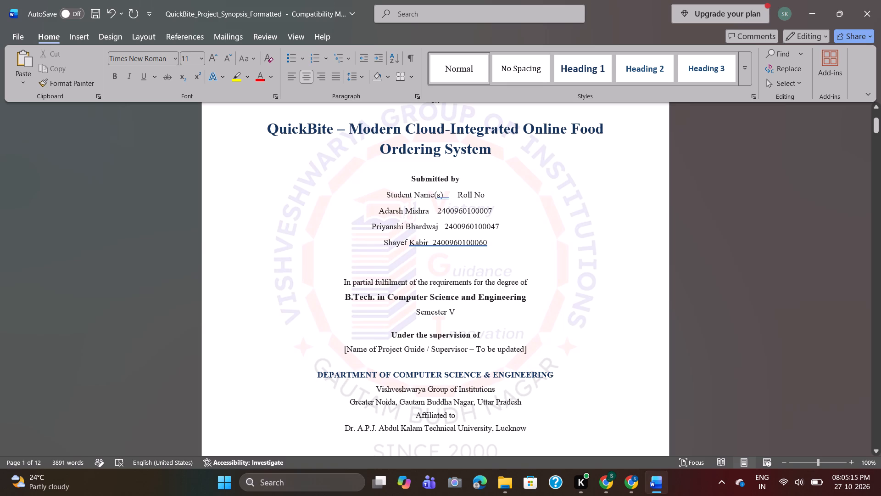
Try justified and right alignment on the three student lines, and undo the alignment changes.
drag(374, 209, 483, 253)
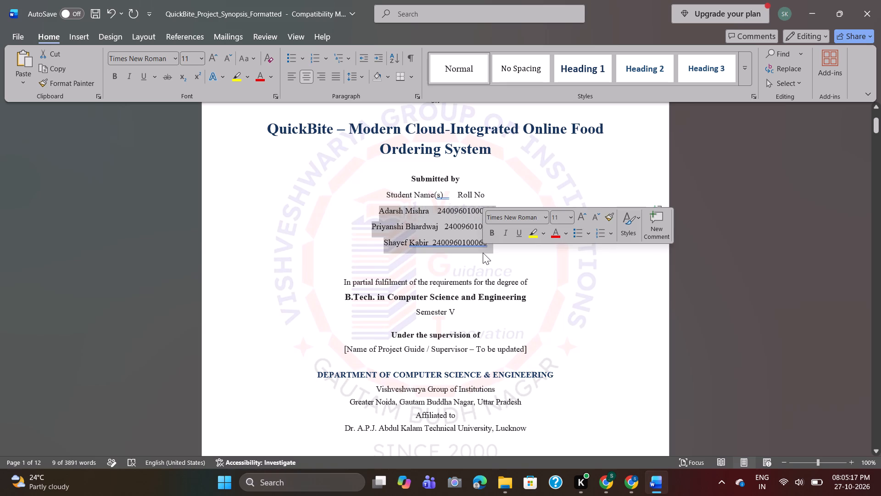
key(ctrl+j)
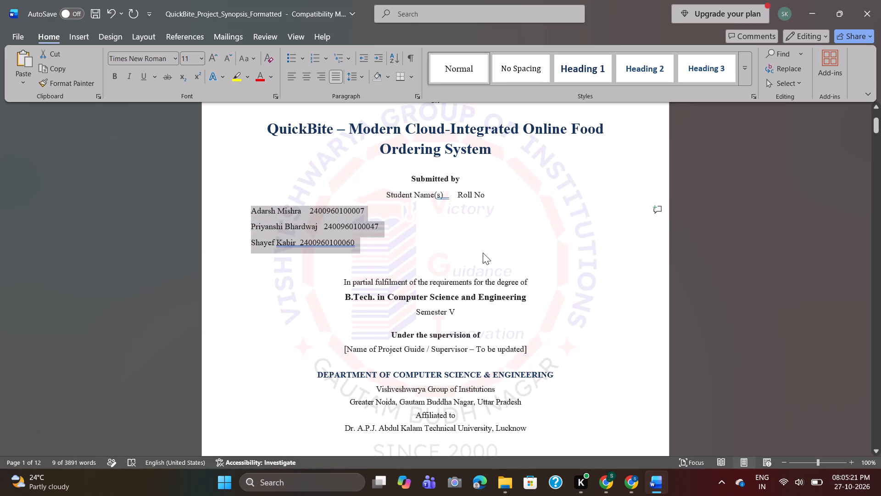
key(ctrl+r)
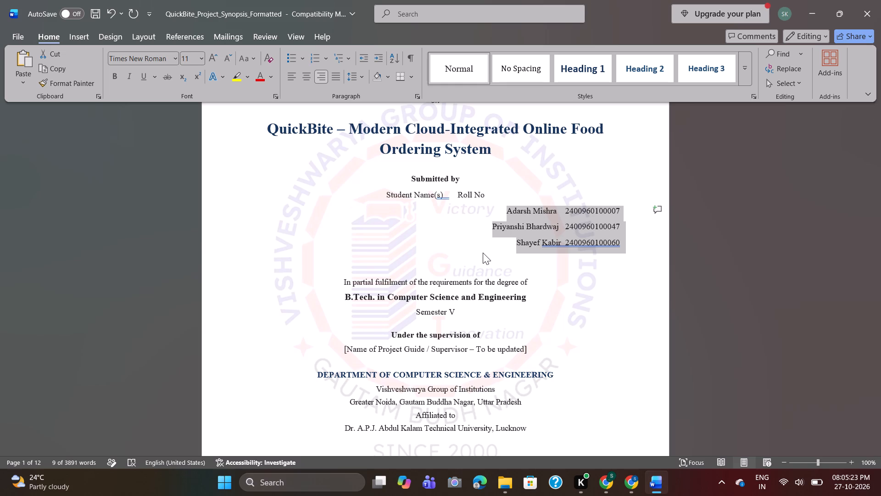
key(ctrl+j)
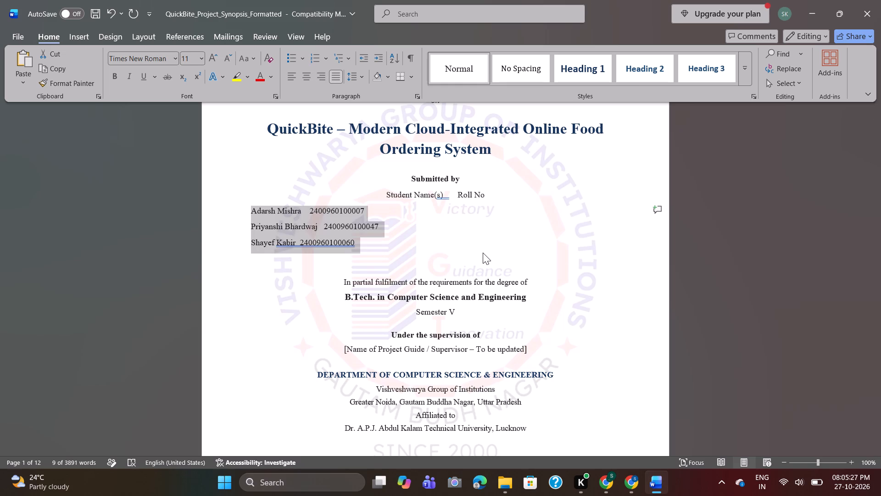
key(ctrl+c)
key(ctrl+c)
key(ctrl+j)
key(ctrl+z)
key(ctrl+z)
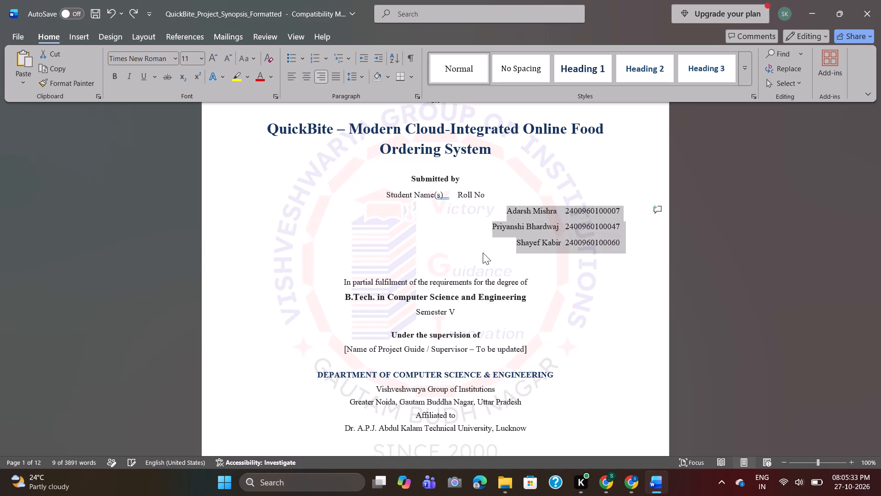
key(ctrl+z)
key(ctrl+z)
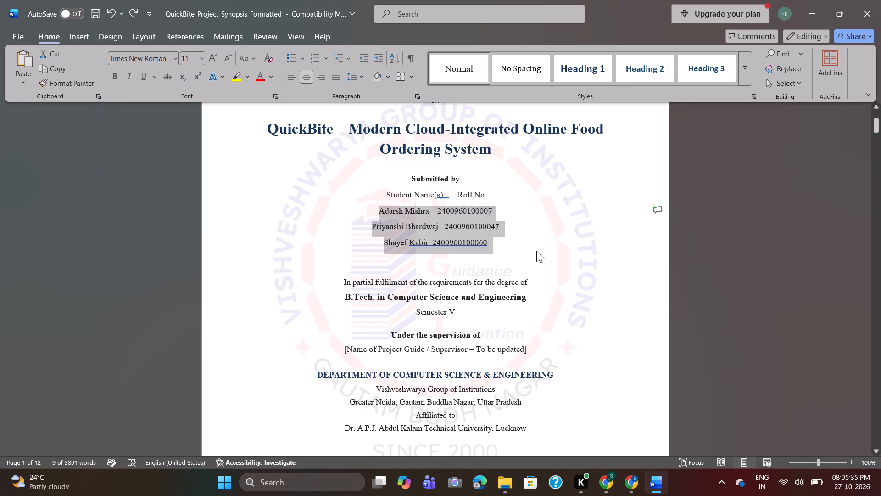
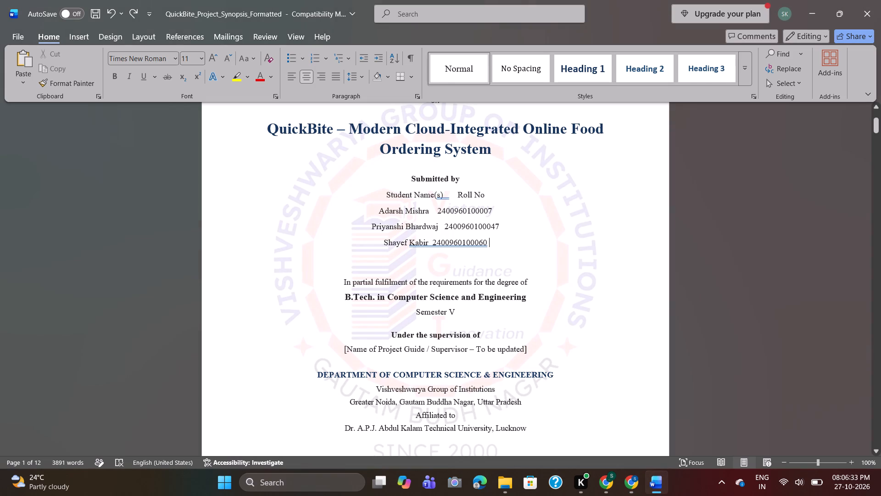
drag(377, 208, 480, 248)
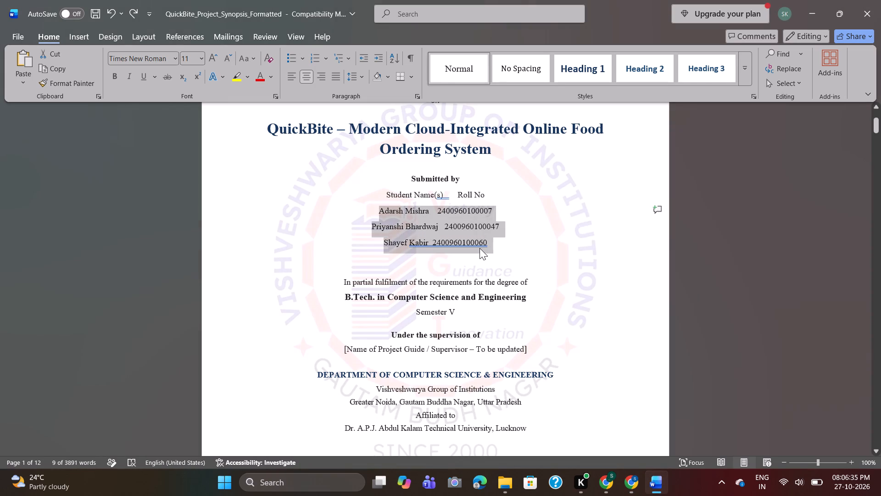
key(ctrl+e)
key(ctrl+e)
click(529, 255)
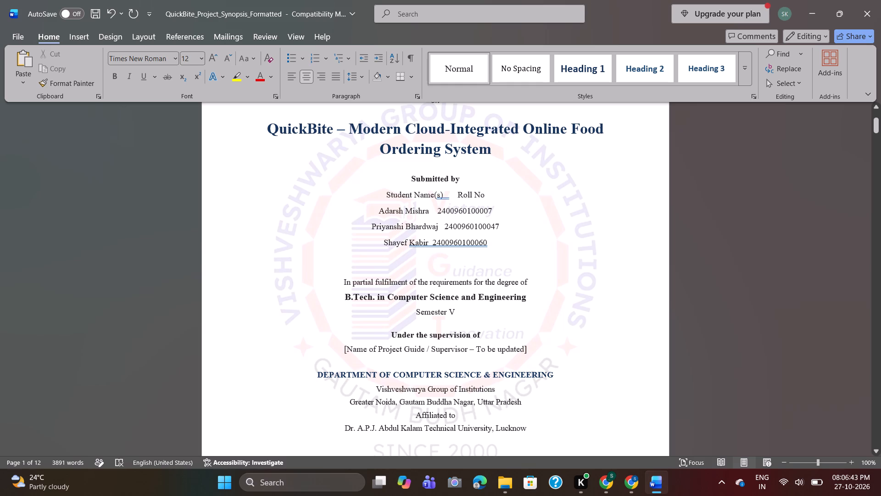
Replace the gap between the first student's name and roll number with four spaces.
click(425, 209)
click(430, 209)
key(Left)
key(Right)
key(Right)
key(Right)
key(Right)
key(BackSpace)
key(BackSpace)
key(BackSpace)
key(BackSpace)
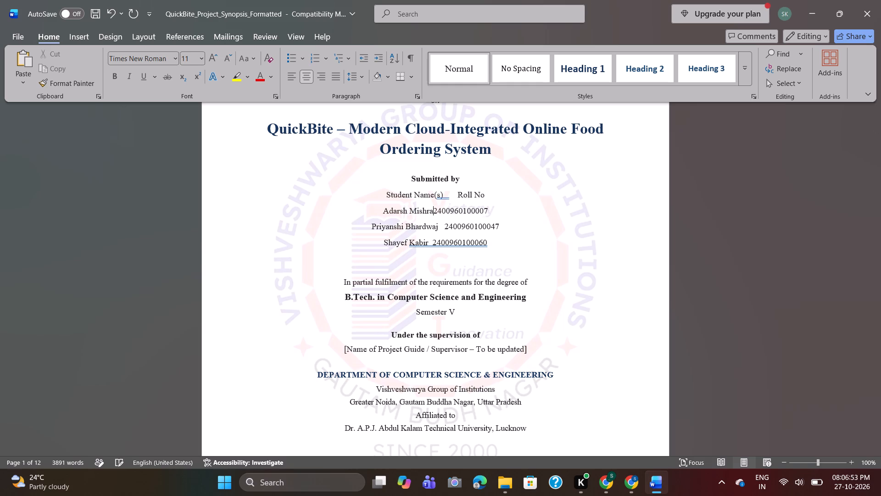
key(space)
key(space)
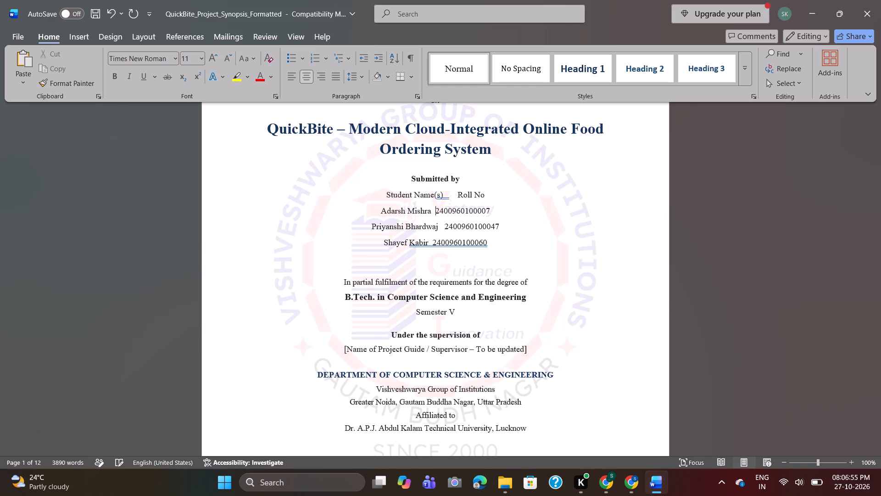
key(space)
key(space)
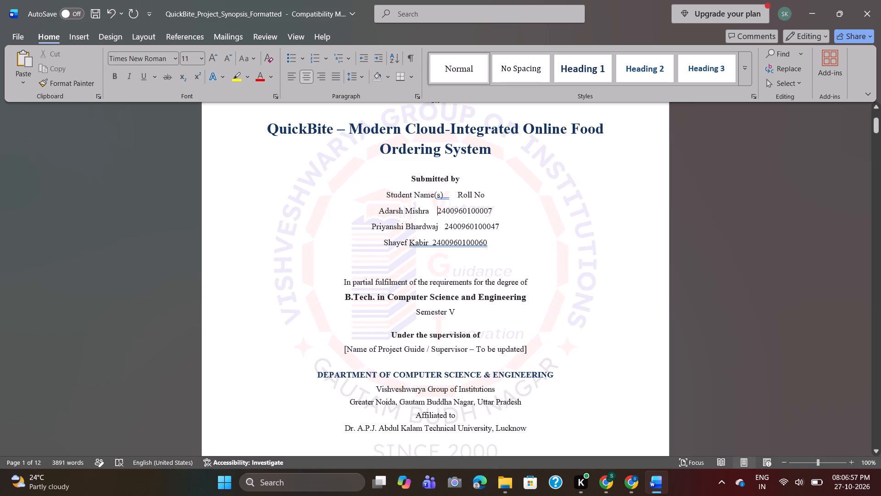
Replace the gap between the second student's name and roll number with four spaces.
click(446, 224)
key(BackSpace)
key(BackSpace)
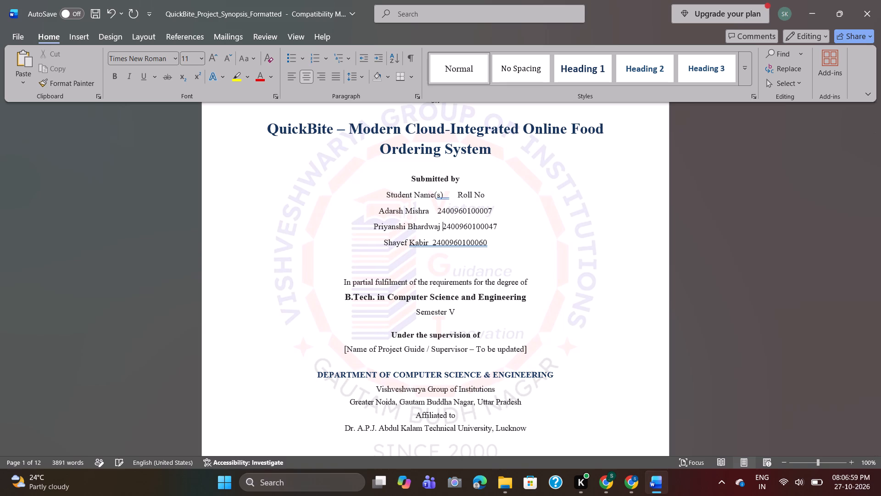
key(BackSpace)
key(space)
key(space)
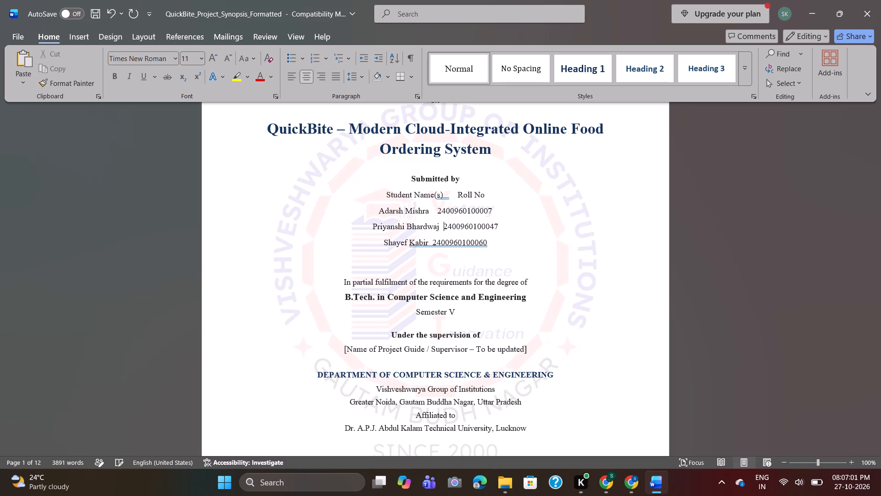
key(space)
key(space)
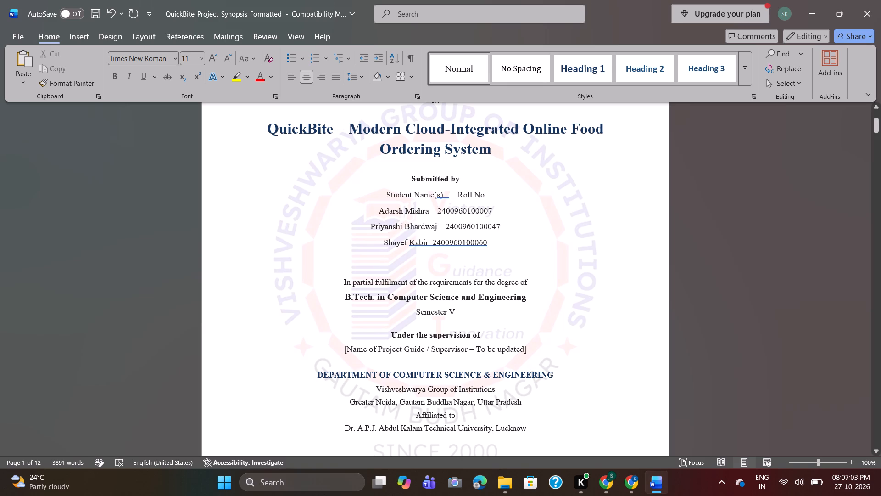
Replace the gap between the third student's name and roll number with four spaces.
click(433, 242)
key(BackSpace)
key(BackSpace)
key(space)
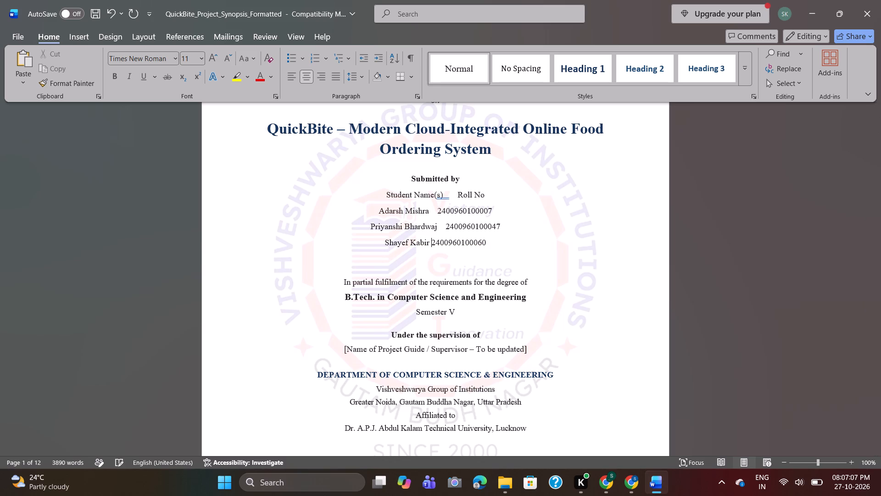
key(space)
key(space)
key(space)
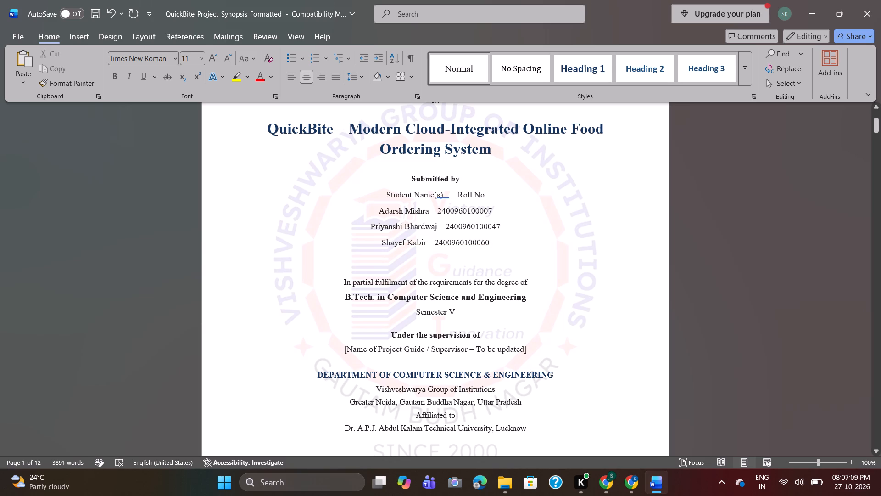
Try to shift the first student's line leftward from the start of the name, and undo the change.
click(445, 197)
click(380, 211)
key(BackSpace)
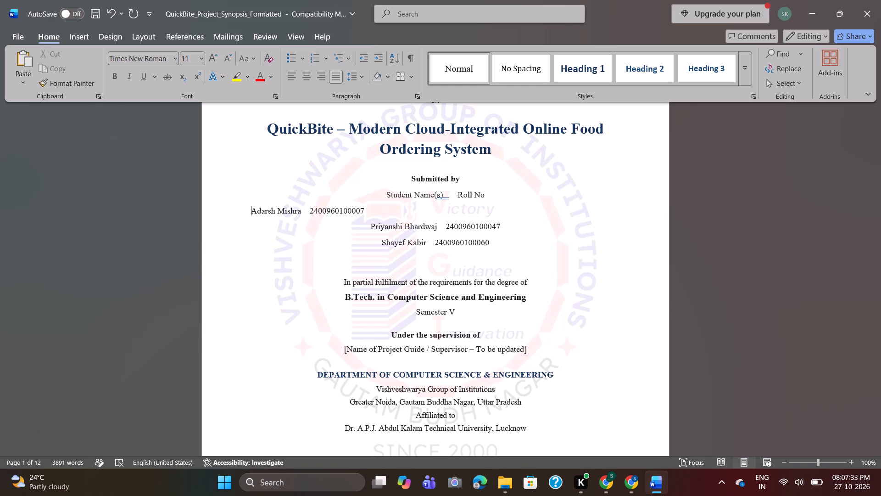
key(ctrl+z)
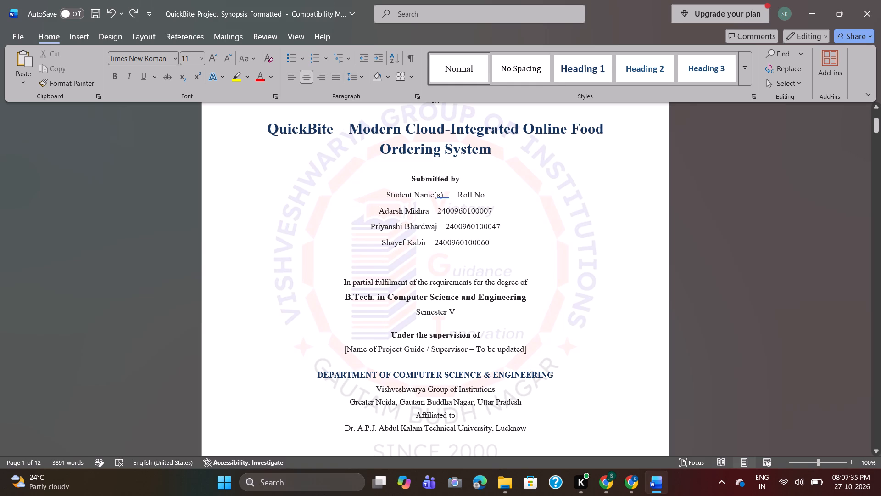
Insert seven spaces before the second student's name to shift that line rightward.
click(372, 228)
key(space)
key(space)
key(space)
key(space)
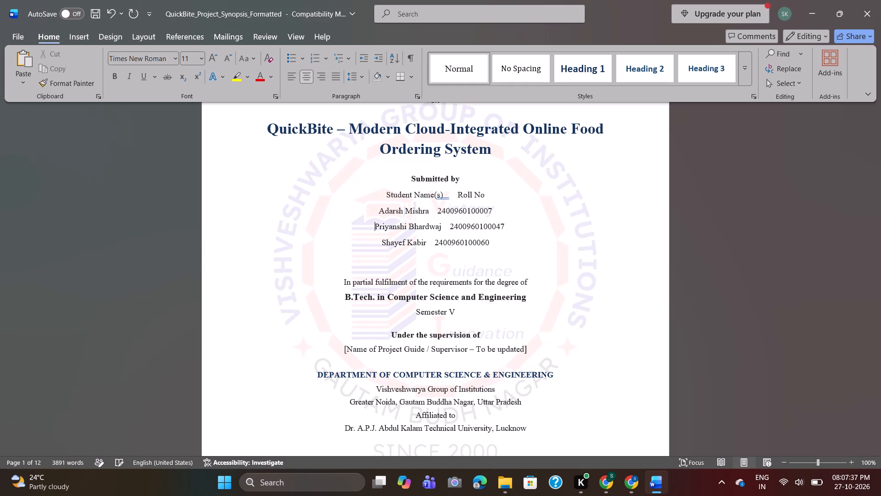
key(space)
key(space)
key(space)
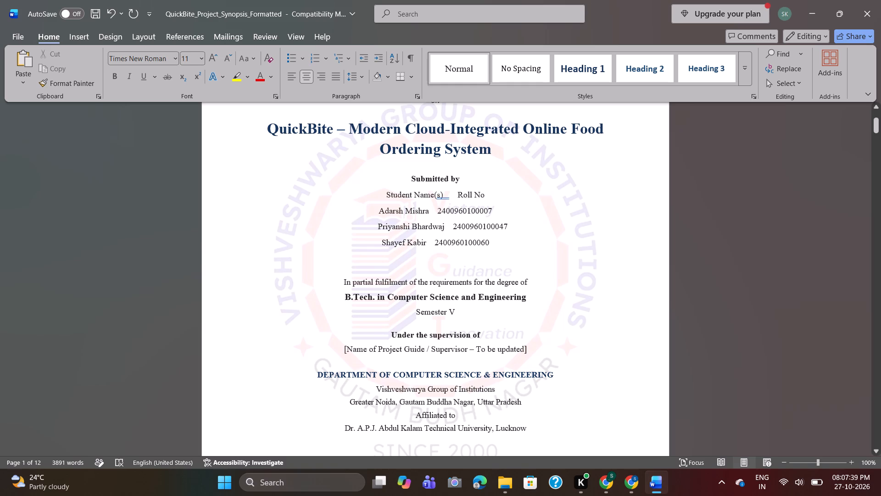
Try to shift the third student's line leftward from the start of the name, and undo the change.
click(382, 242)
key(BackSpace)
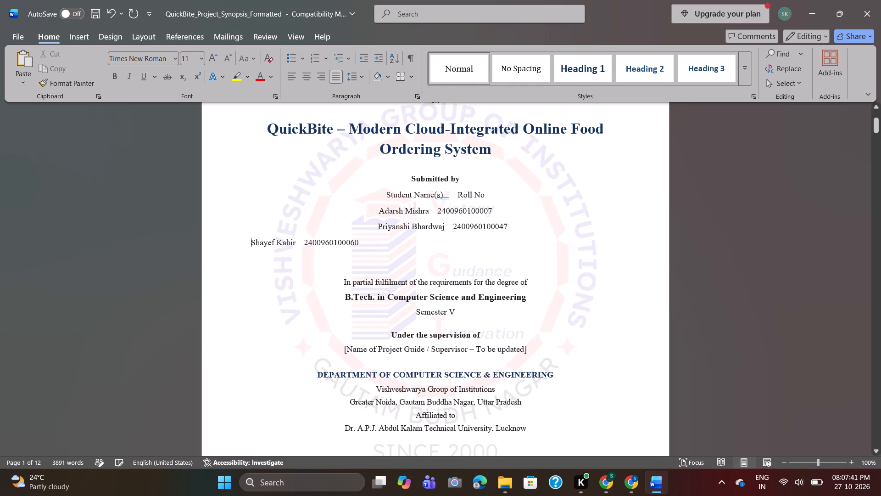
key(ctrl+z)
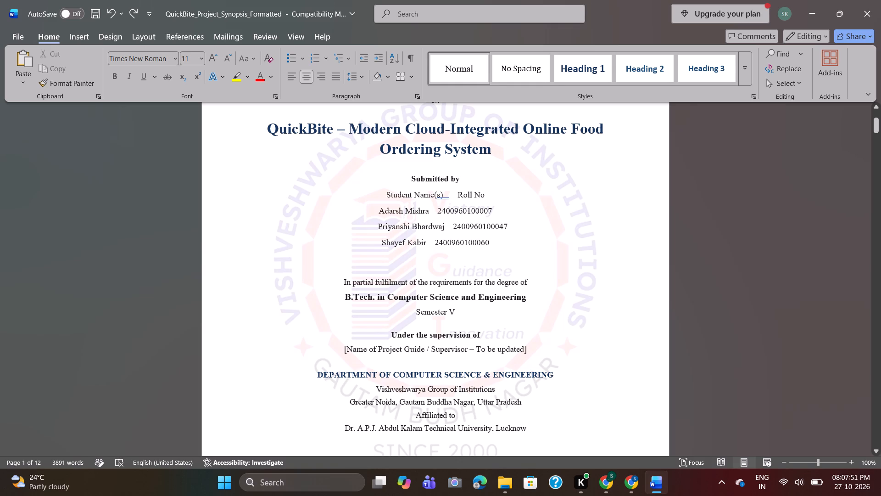
Widen the gap between the third student's name and roll number by two spaces.
click(427, 242)
key(Left)
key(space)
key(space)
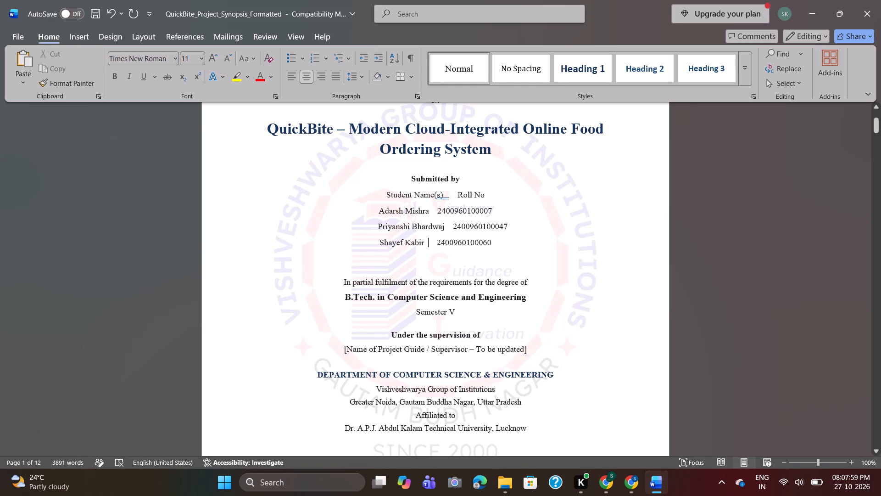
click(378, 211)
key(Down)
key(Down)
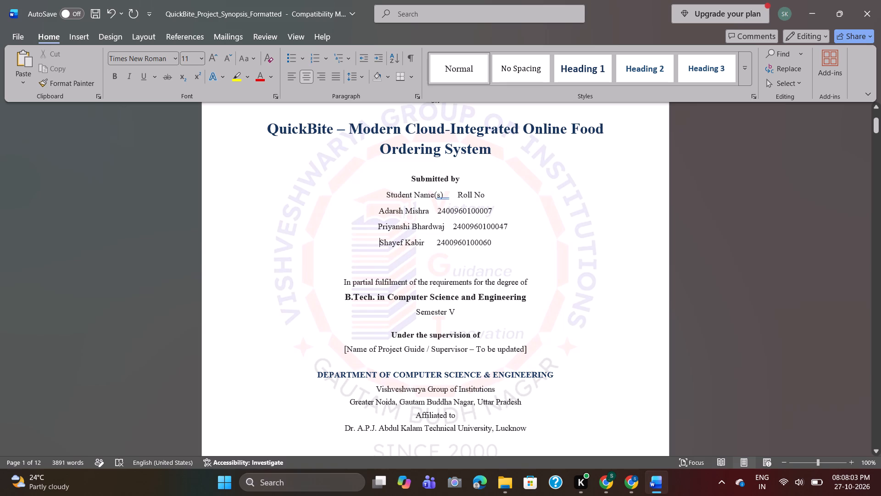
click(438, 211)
Widen the gap between the first student's name and roll number by eight spaces.
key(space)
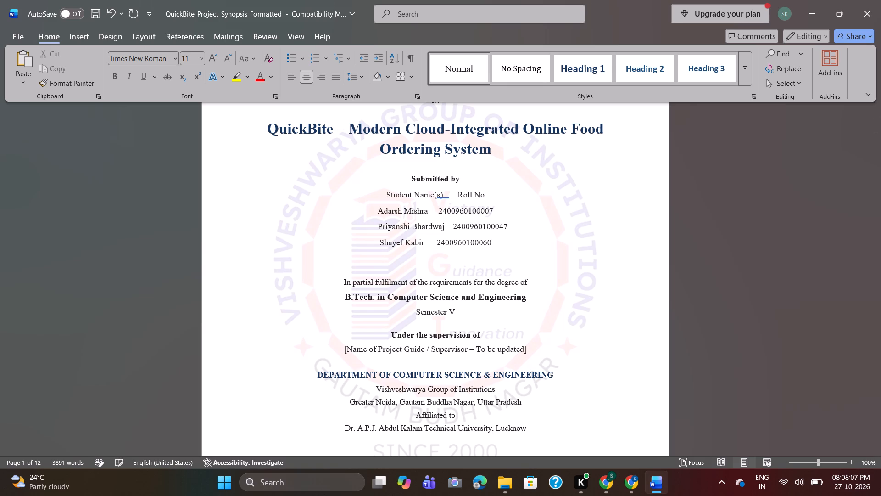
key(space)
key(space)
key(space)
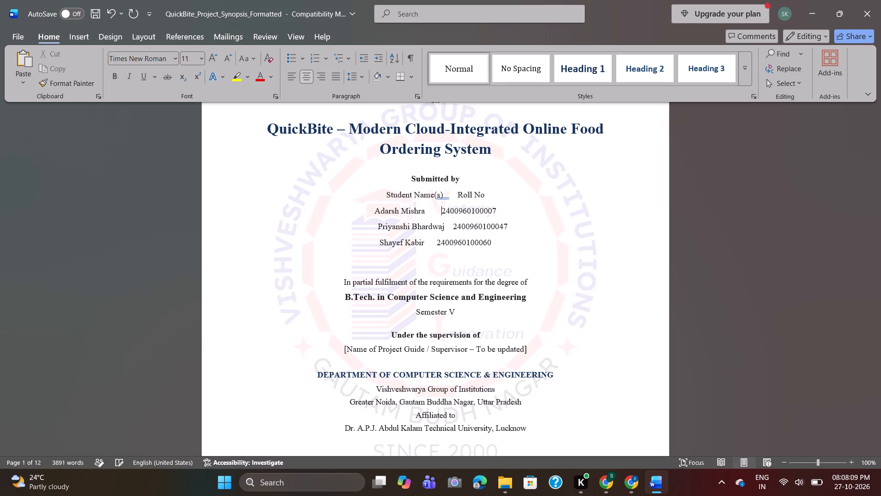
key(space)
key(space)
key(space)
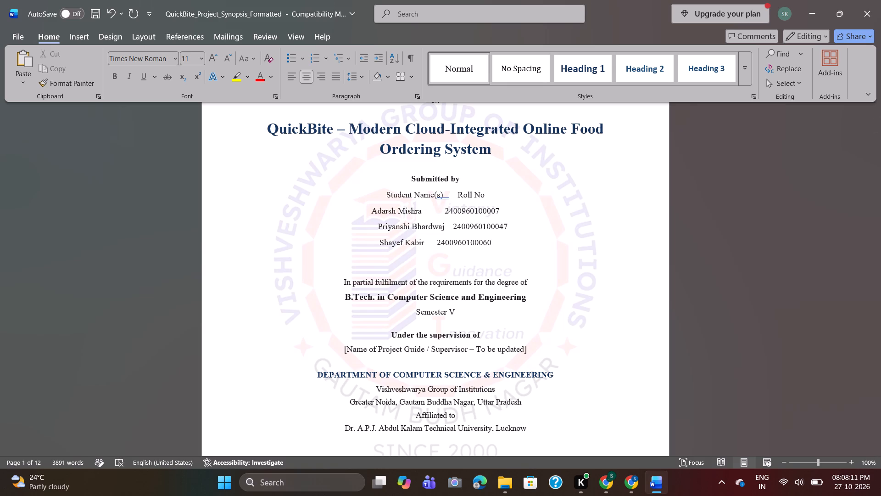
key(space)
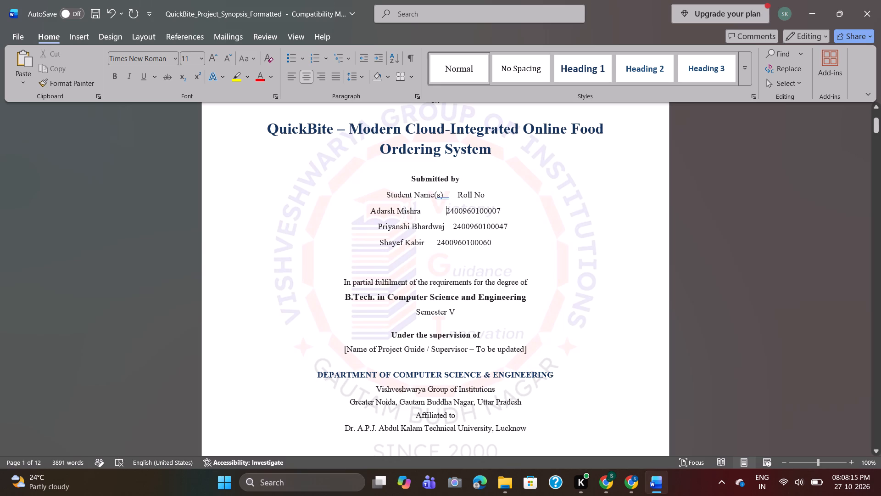
Widen the gap between the second student's name and roll number by nine spaces.
click(380, 224)
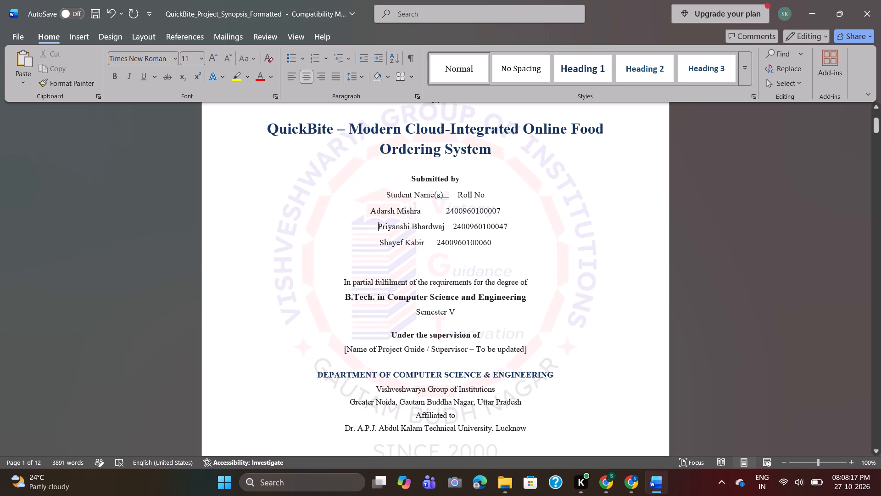
click(444, 224)
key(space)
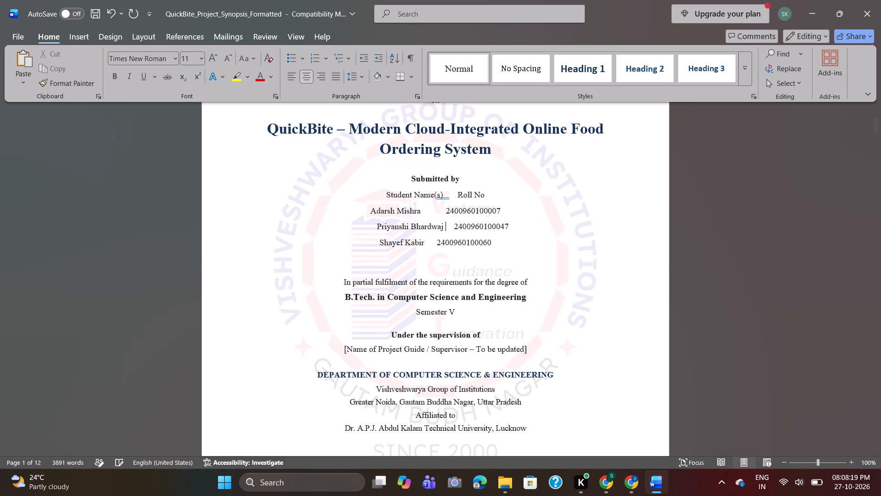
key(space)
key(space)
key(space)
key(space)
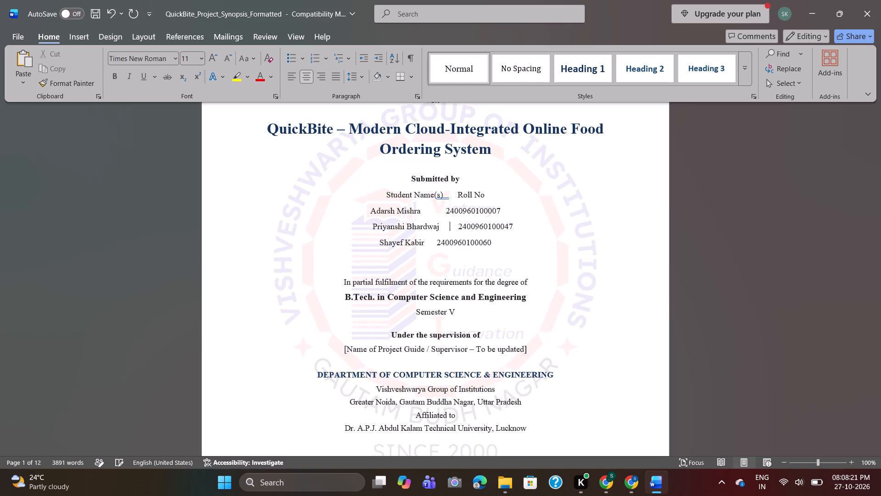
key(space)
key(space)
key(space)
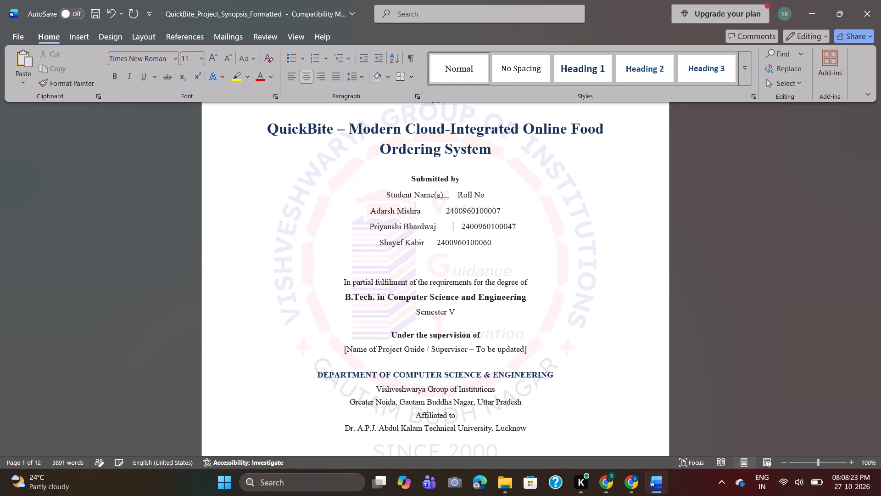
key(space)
Widen the gap between the third student's name and roll number by ten spaces so the name starts near the other two.
click(431, 245)
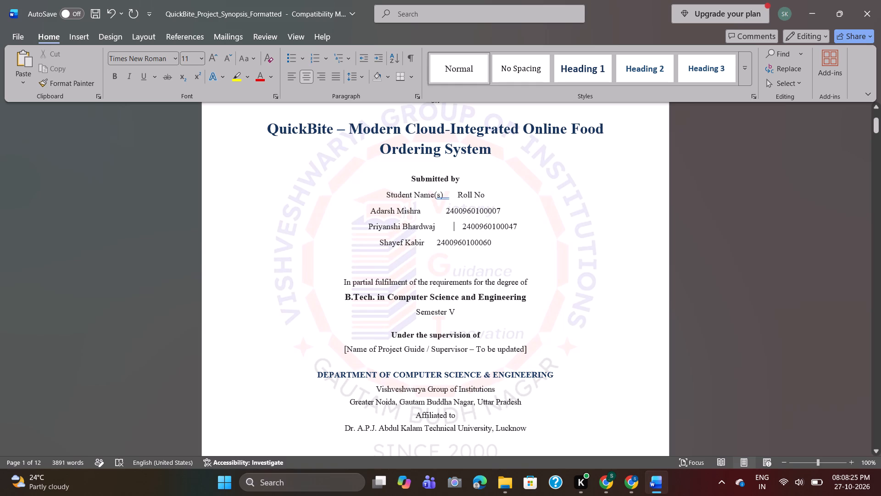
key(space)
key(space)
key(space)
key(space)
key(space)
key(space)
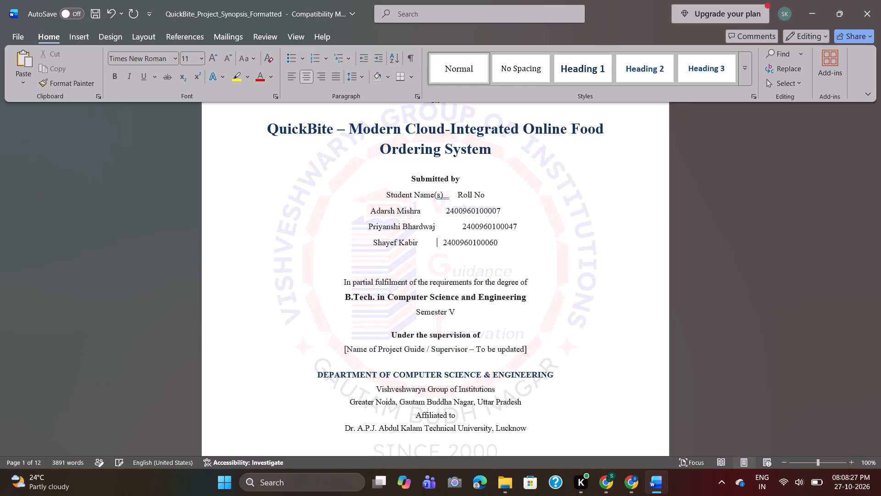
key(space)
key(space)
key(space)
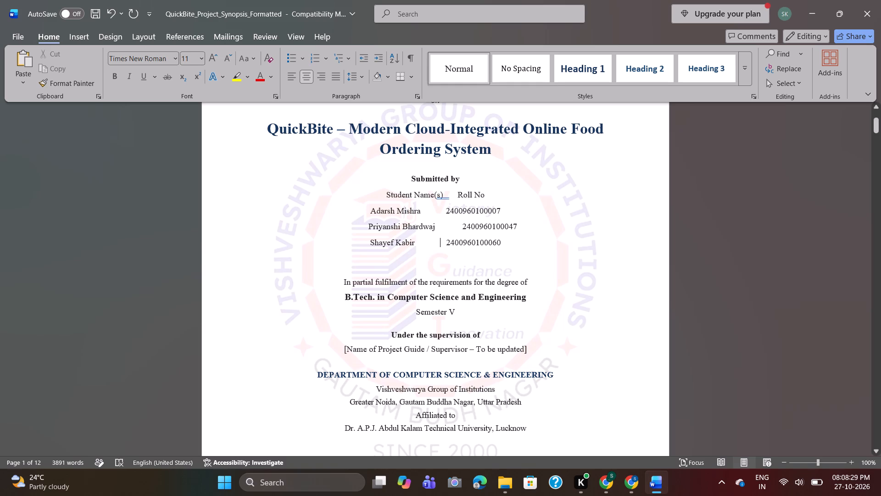
click(369, 207)
key(Down)
key(Down)
click(416, 240)
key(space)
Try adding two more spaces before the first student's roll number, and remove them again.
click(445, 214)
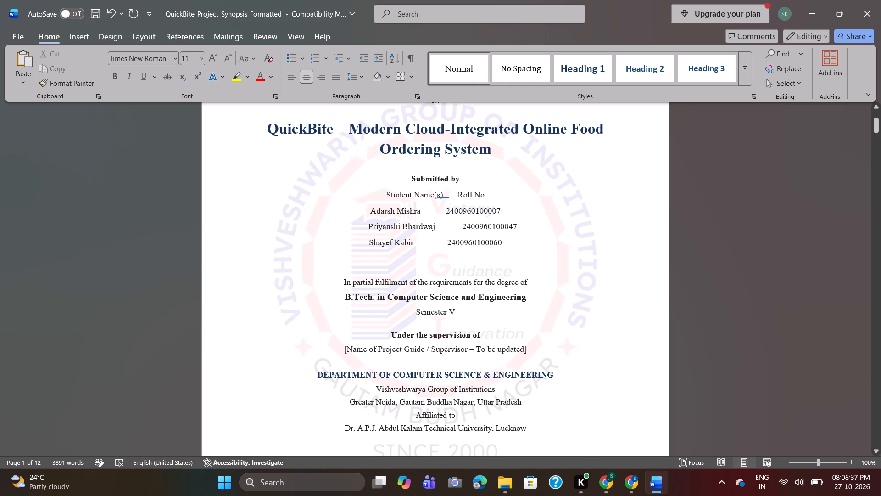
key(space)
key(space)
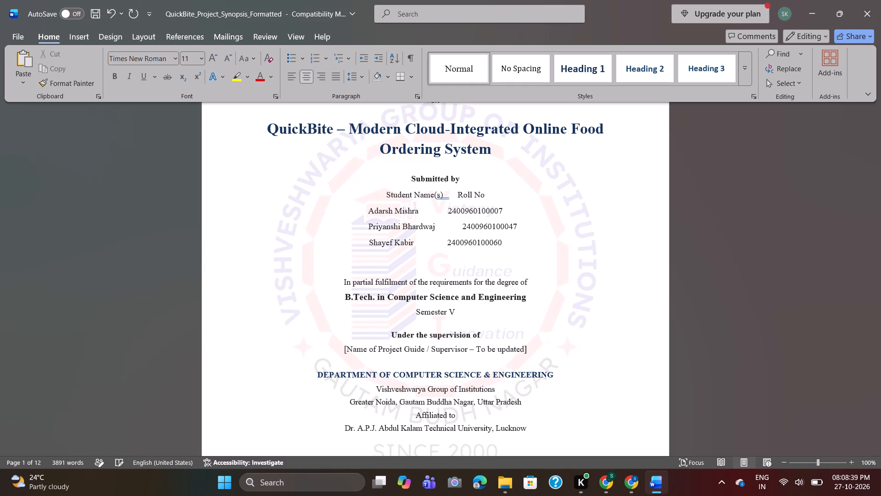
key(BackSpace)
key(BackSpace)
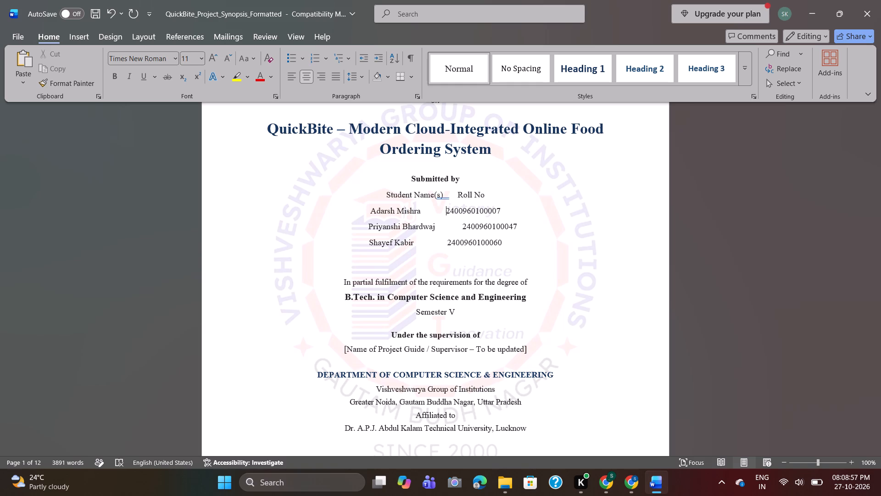
Replace "To be updated" in the Project Guide / Supervisor line with the supervisor's name in capitals, prefixed with "MR.".
click(522, 350)
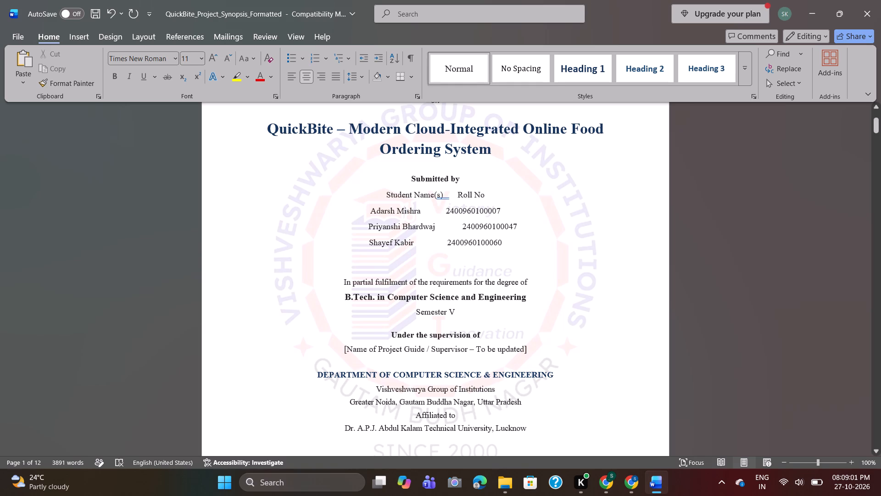
key(BackSpace)
key(BackSpace)
key(BackSpace)
key(BackSpace)
key(BackSpace)
key(BackSpace)
key(BackSpace)
key(BackSpace)
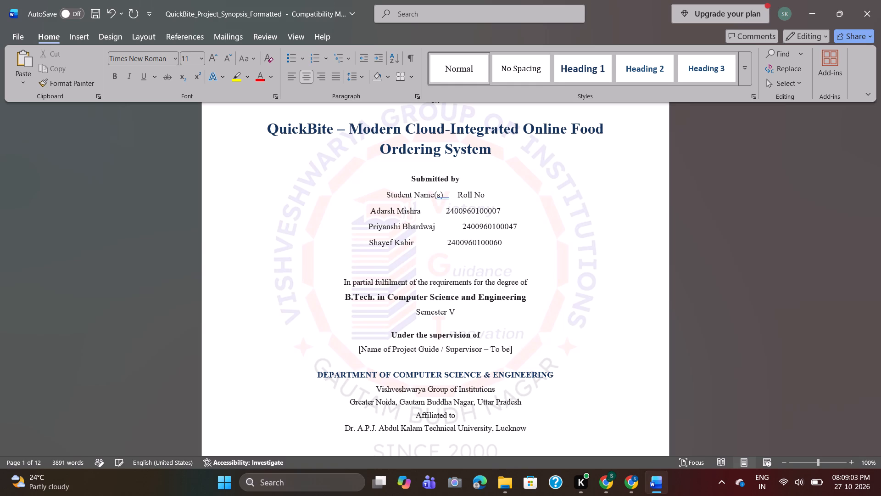
key(BackSpace)
key(BackSpace)
key(BackSpace)
key(BackSpace)
key(BackSpace)
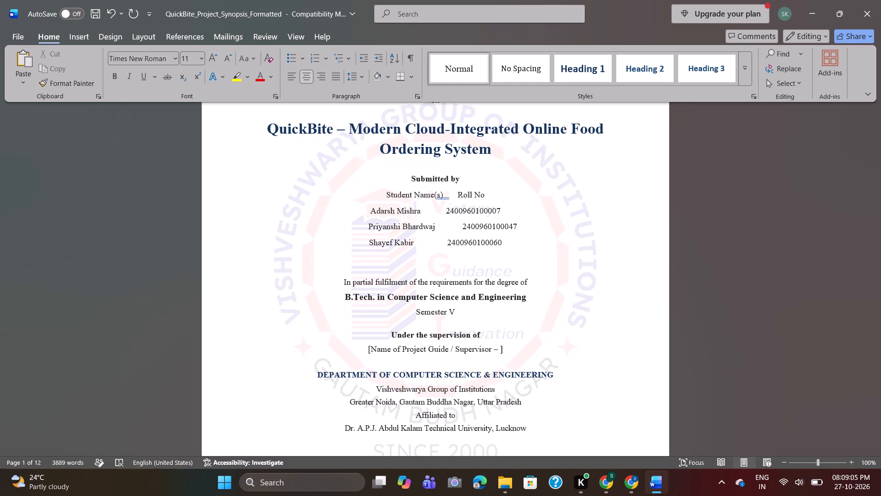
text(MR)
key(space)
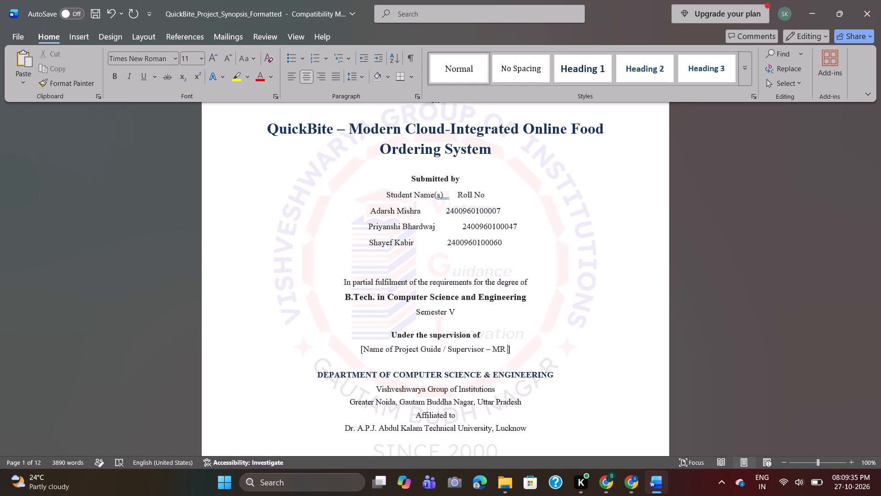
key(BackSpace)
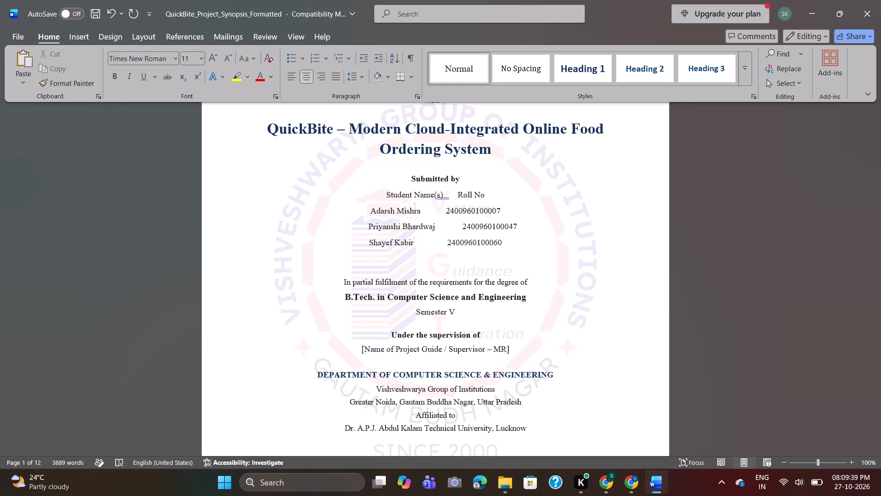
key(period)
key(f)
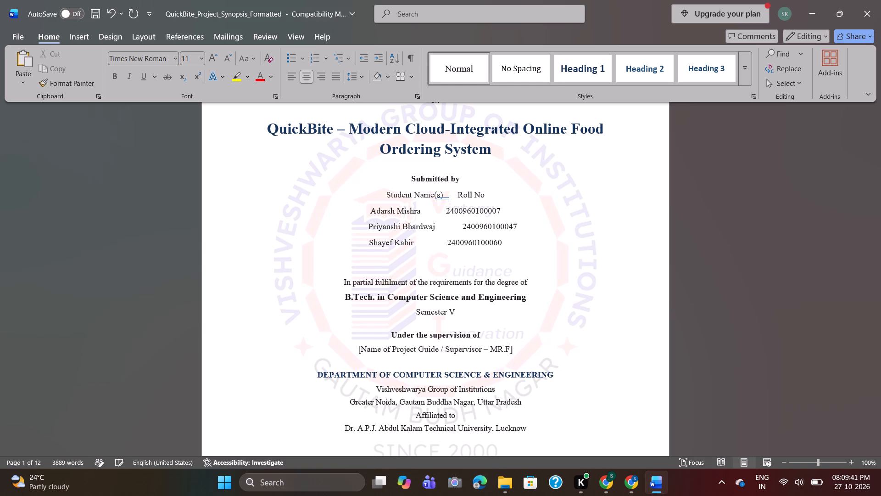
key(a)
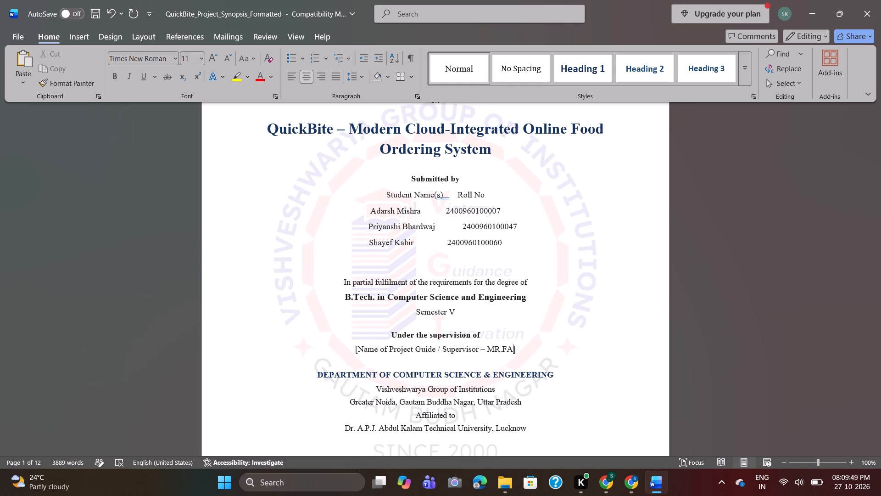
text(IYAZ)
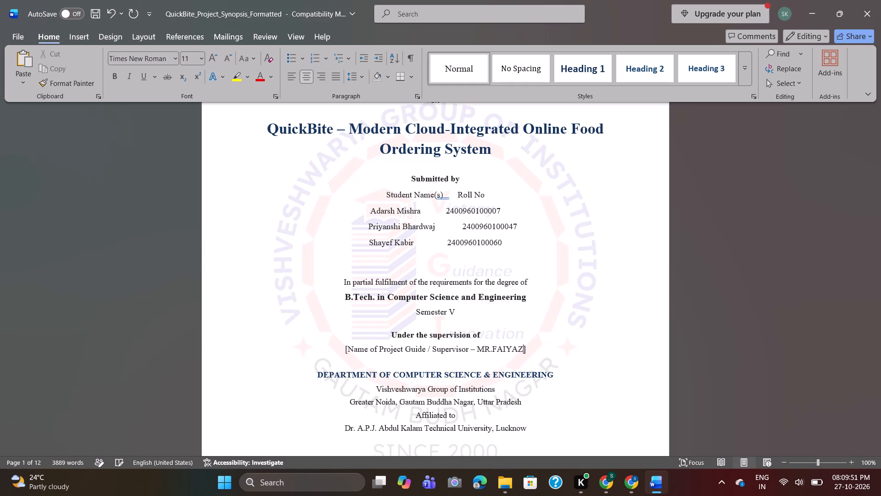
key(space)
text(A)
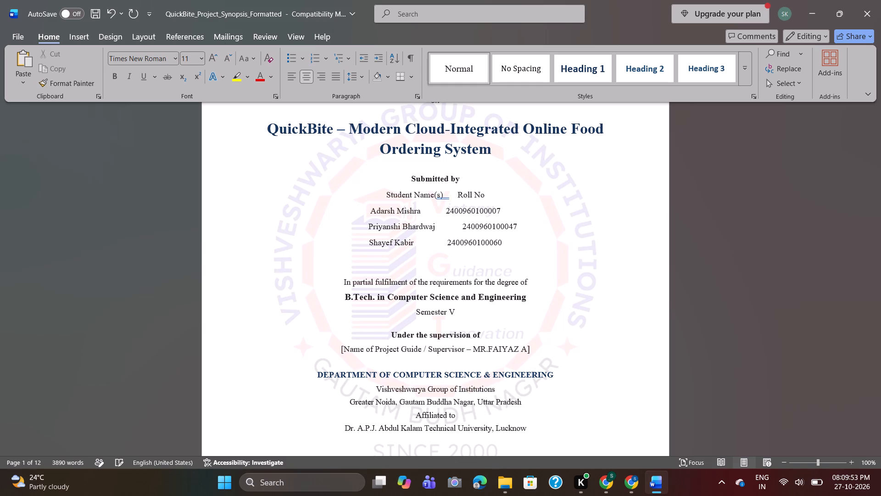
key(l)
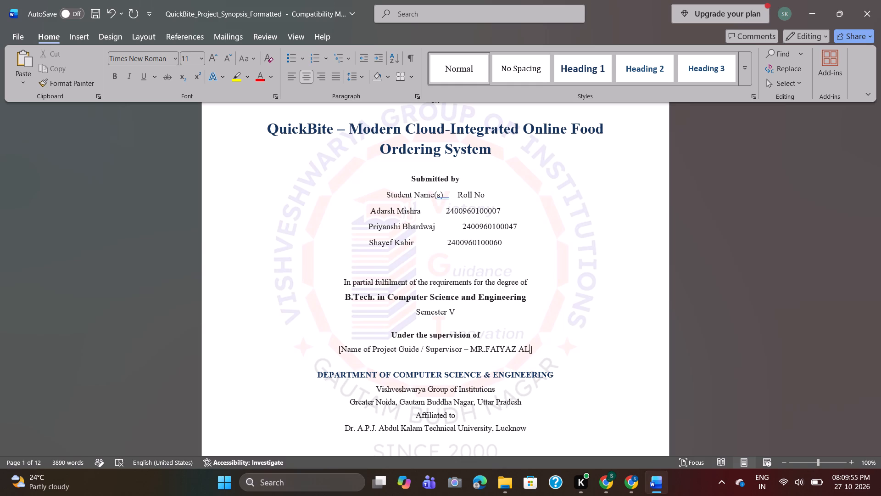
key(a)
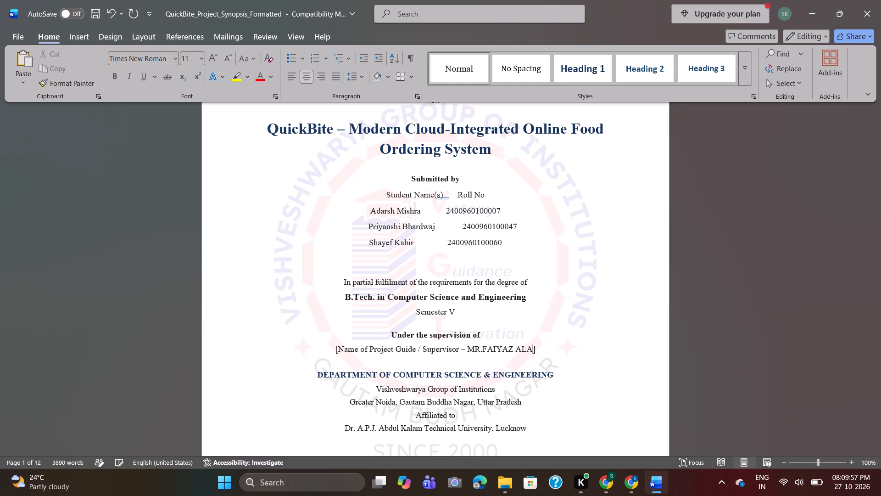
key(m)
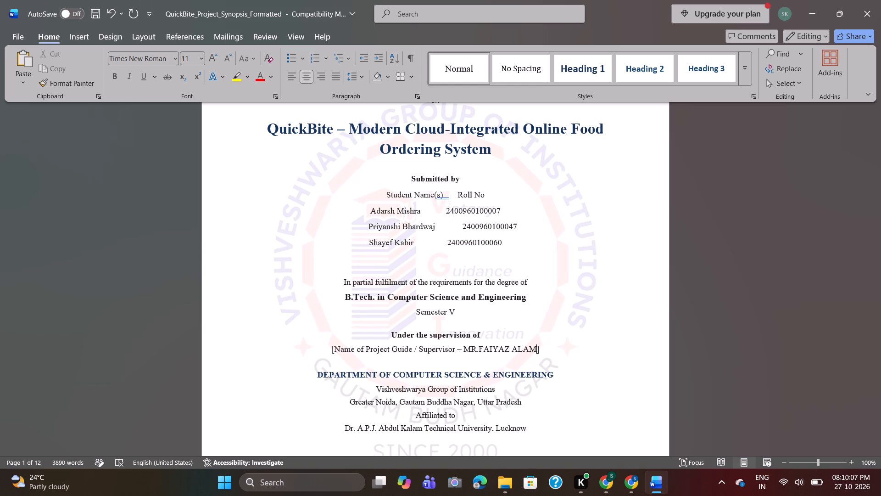
Make the first student's name in the Submitted by list bold.
click(418, 210)
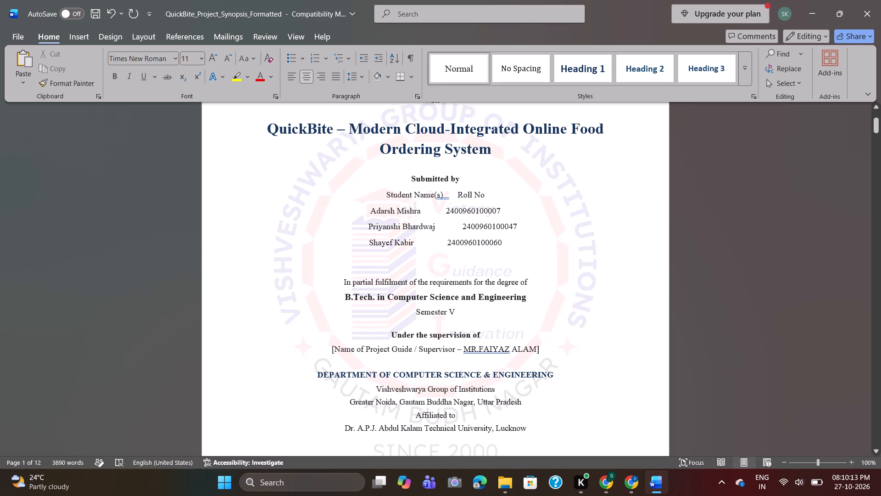
drag(423, 213, 385, 210)
drag(385, 210, 368, 211)
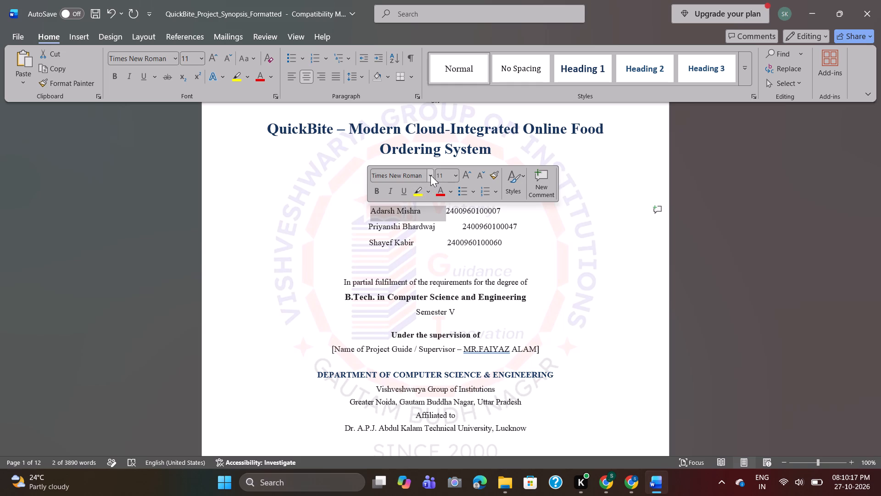
click(378, 196)
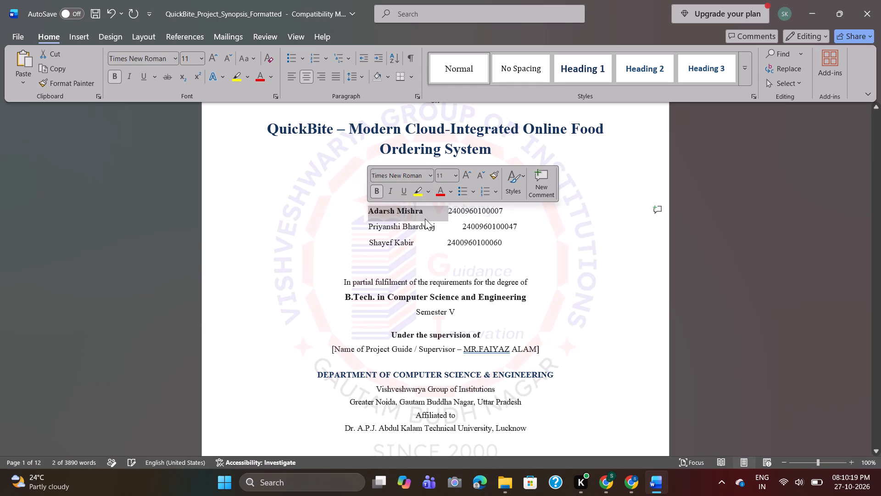
Make the supervisor's name, including the "MR." prefix and closing bracket, bold in the Project Guide / Supervisor line.
drag(436, 231, 371, 229)
drag(535, 348, 471, 347)
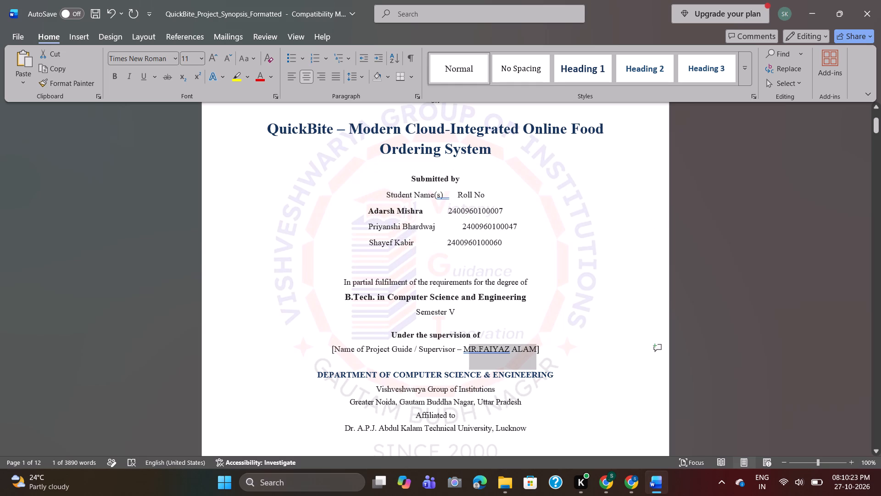
drag(471, 347, 462, 348)
click(462, 348)
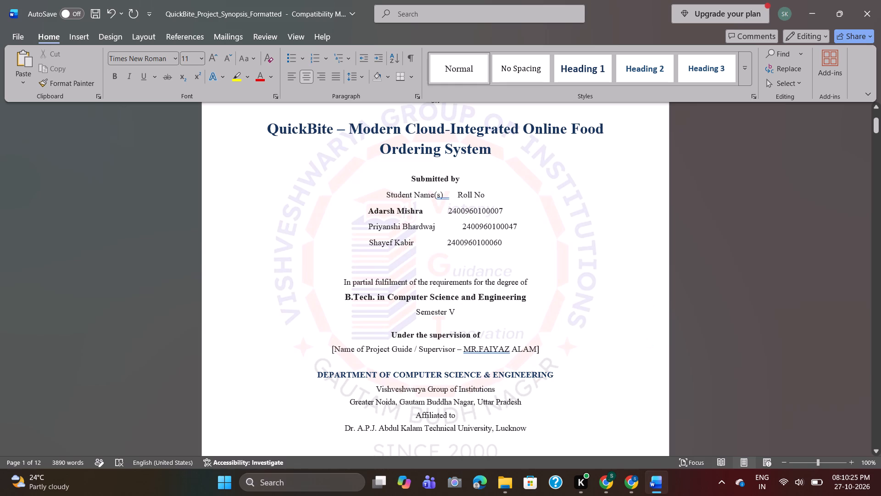
drag(538, 349, 470, 346)
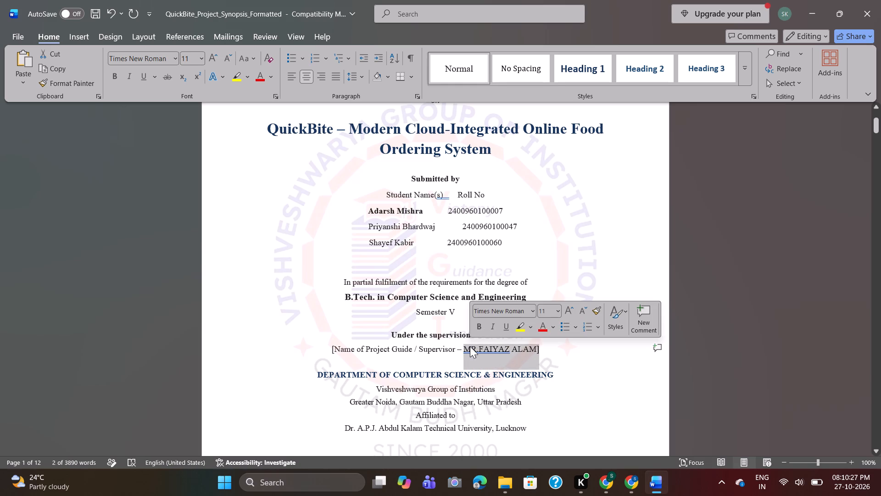
click(482, 329)
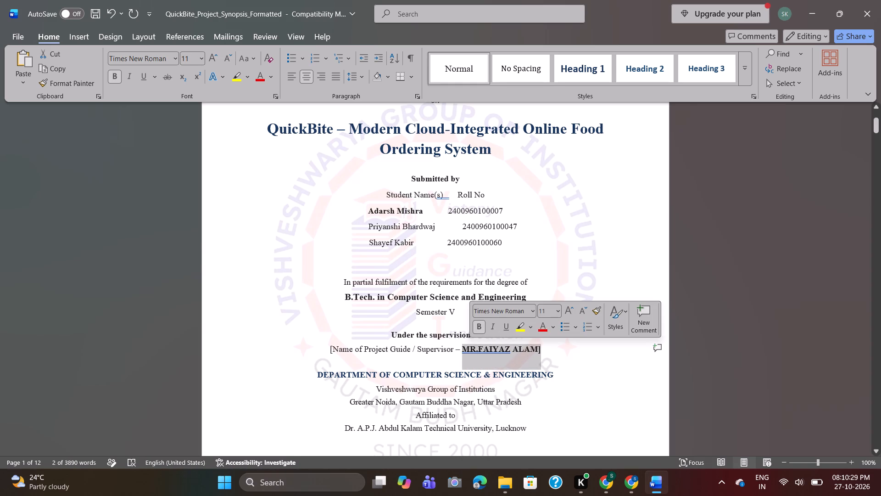
click(578, 250)
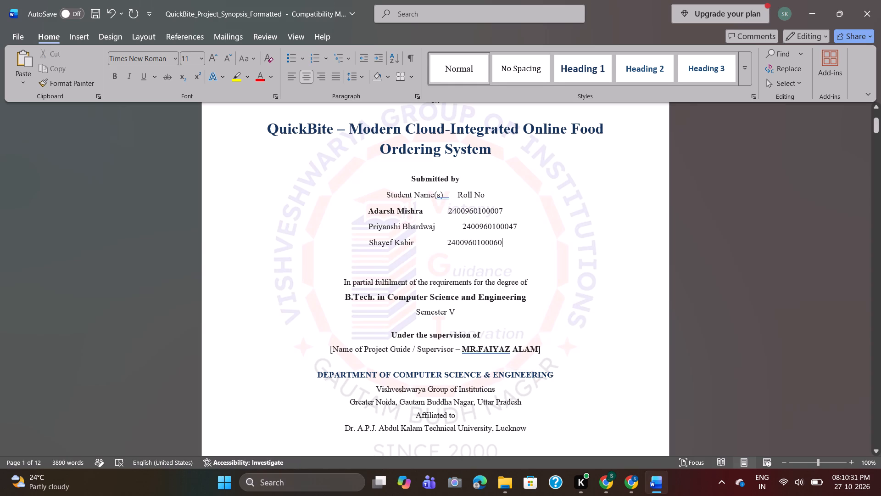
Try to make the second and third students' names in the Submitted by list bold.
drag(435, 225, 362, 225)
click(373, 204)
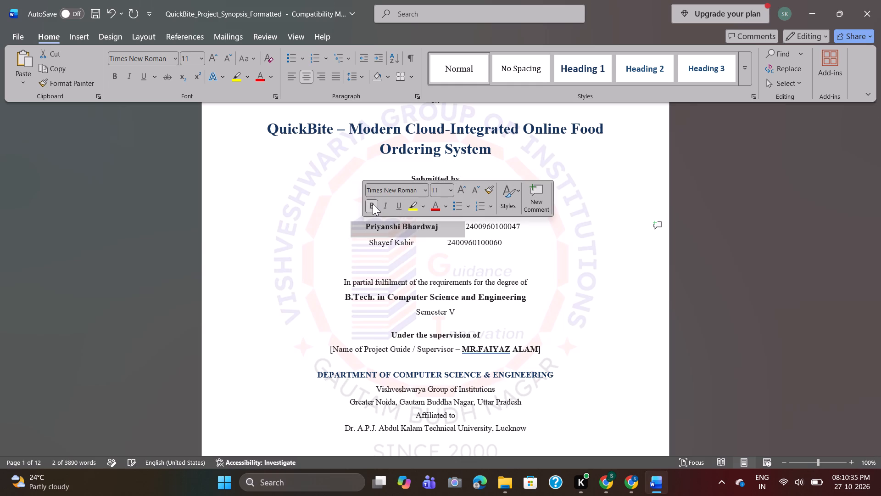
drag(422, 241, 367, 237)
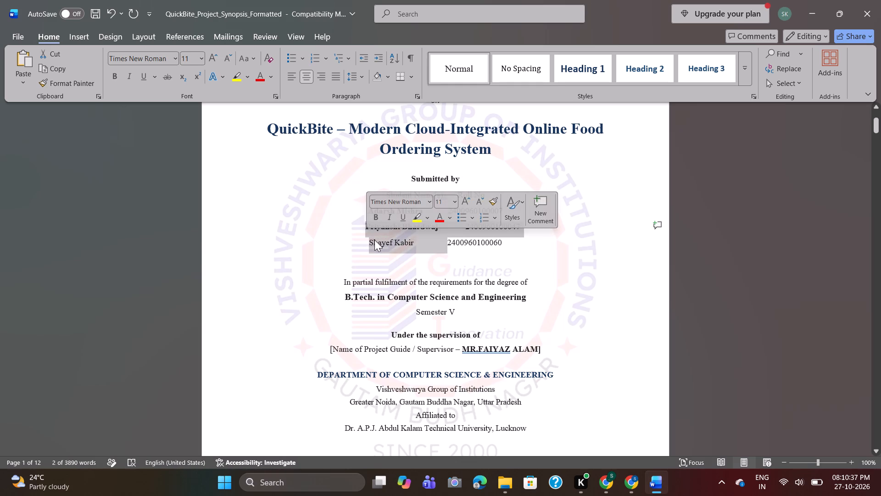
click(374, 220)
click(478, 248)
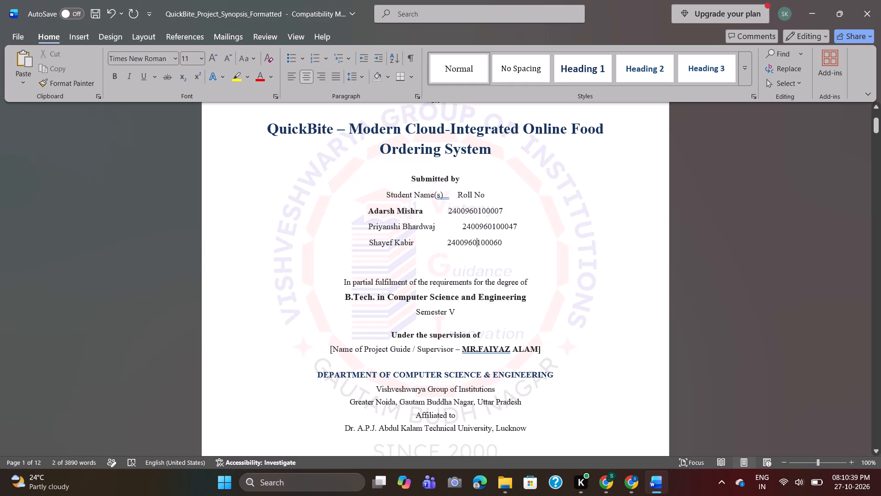
Make the first and third students' roll numbers in the Submitted by list bold.
drag(506, 210, 447, 212)
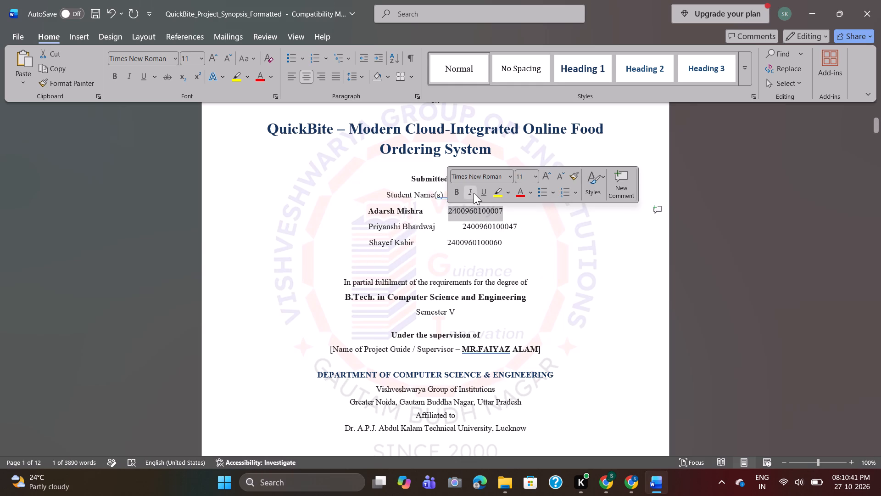
click(457, 192)
drag(516, 242, 465, 240)
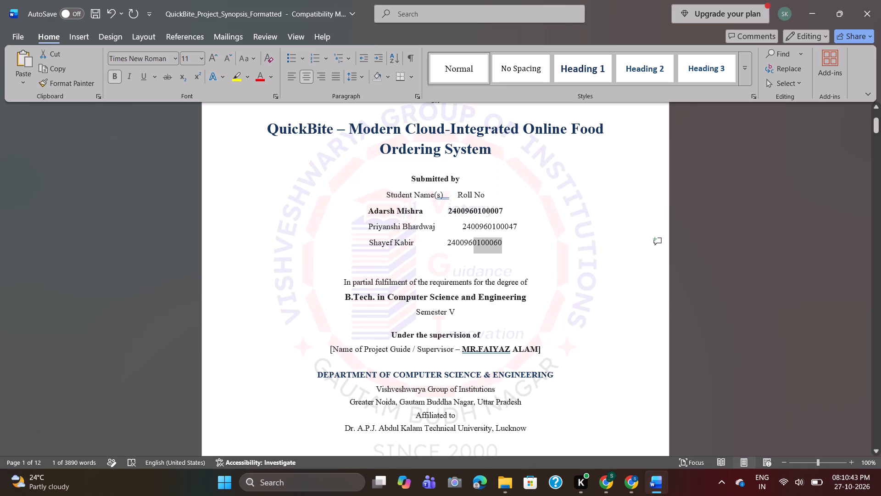
drag(465, 240, 446, 240)
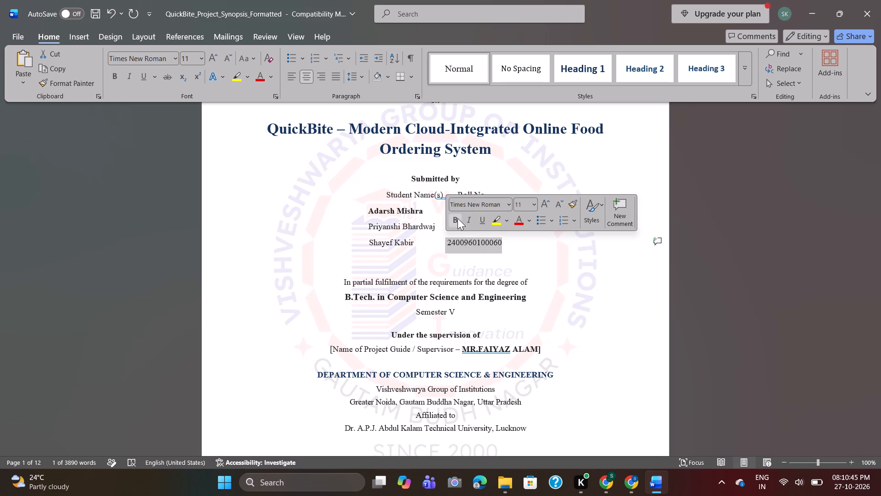
click(457, 218)
Make the third student's name in the Submitted by list bold.
drag(418, 244, 376, 243)
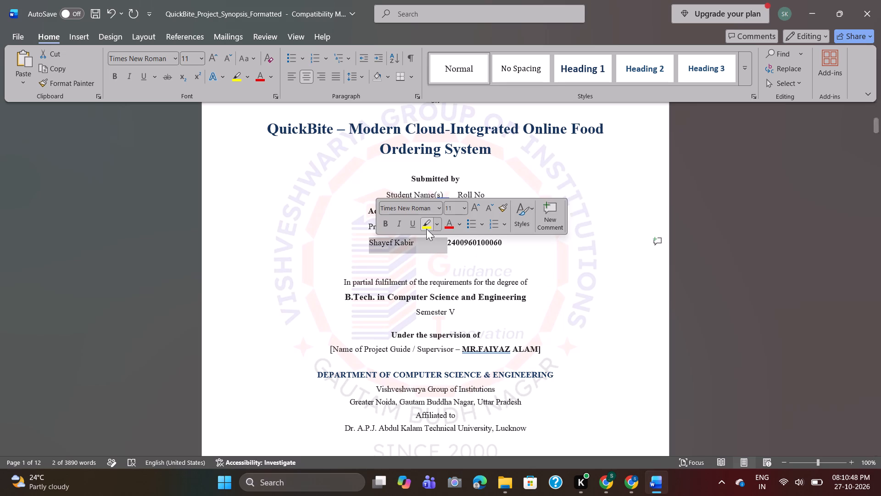